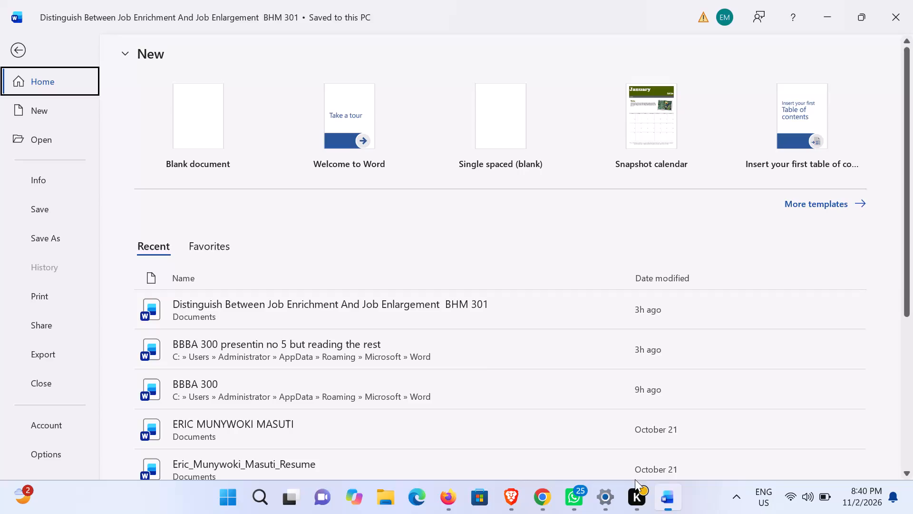
# Create a new blank document.
pyautogui.click(176, 100)
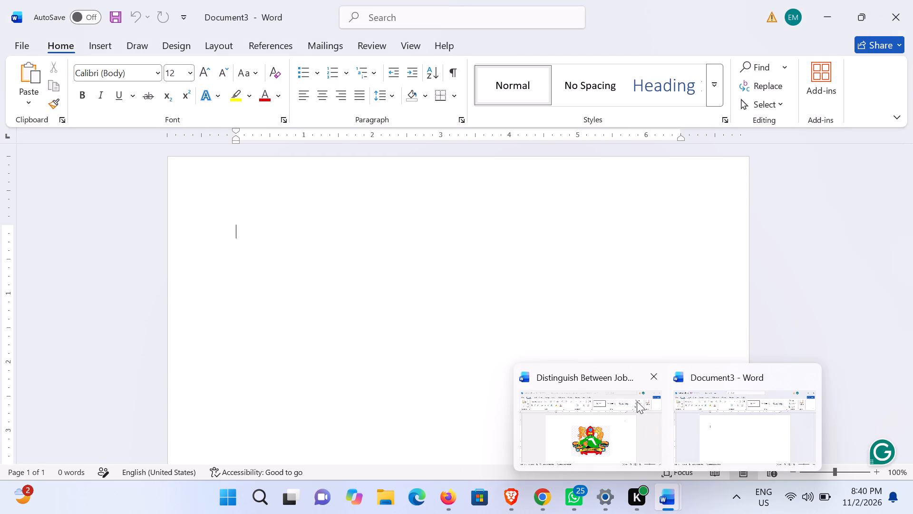
# Close the other open document, "Distinguish Between Job Enrichment And Job Enlargement BHM 301", and return to the blank document.
pyautogui.click(651, 378)
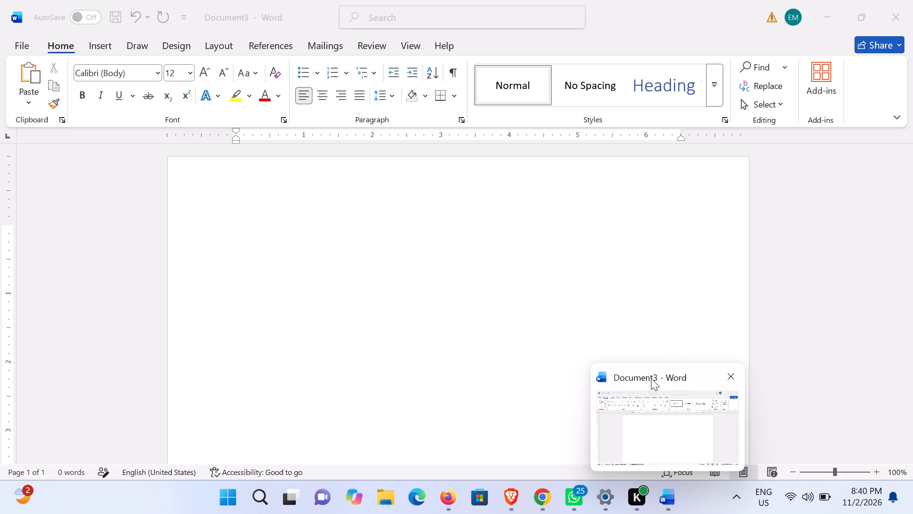
pyautogui.click(511, 337)
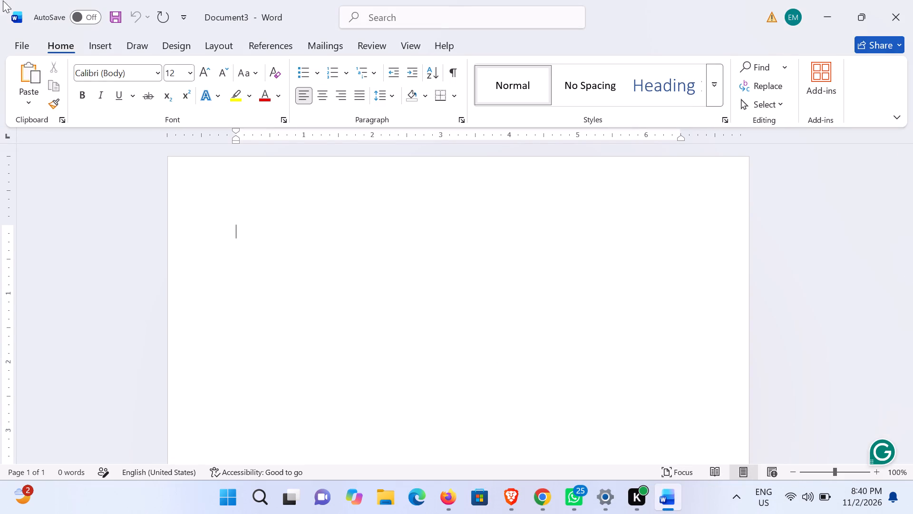
# Add page numbers at the top of the page in the Plain Number 3 style and return to the body text.
pyautogui.click(107, 40)
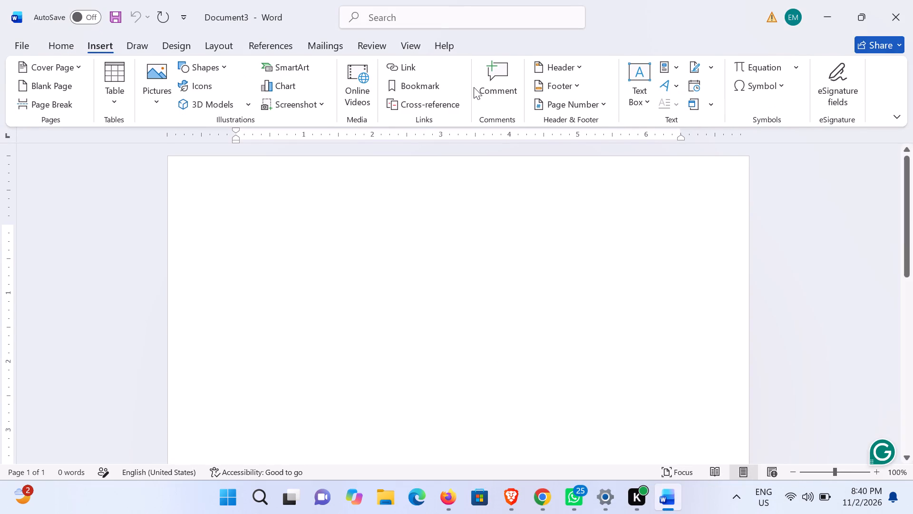
pyautogui.click(603, 104)
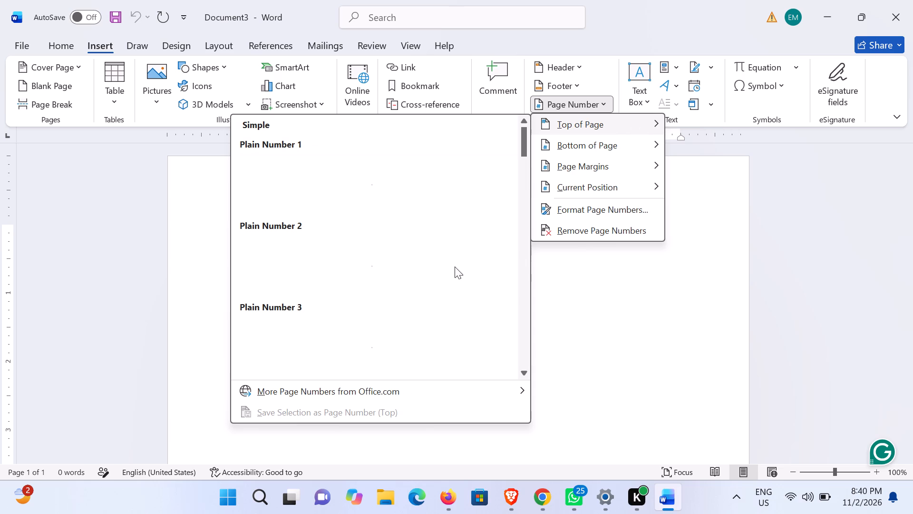
pyautogui.click(420, 326)
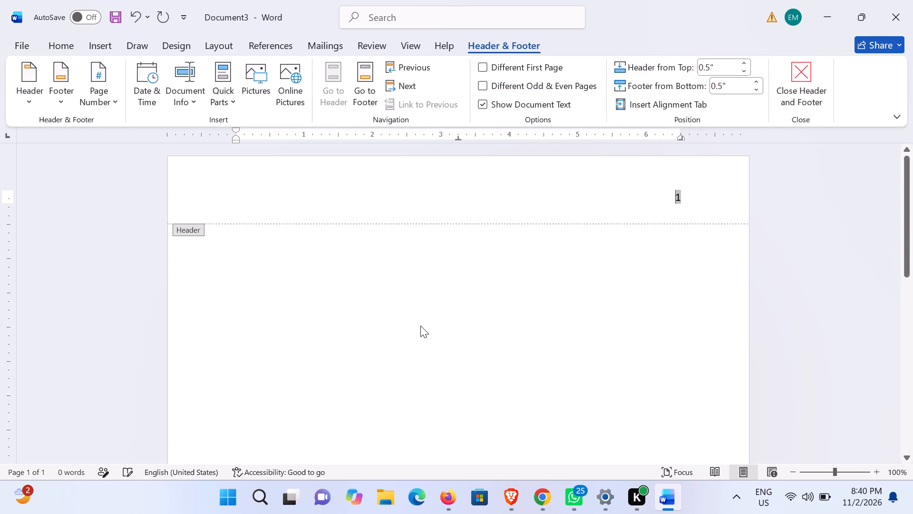
pyautogui.click(453, 426)
pyautogui.click(453, 426)
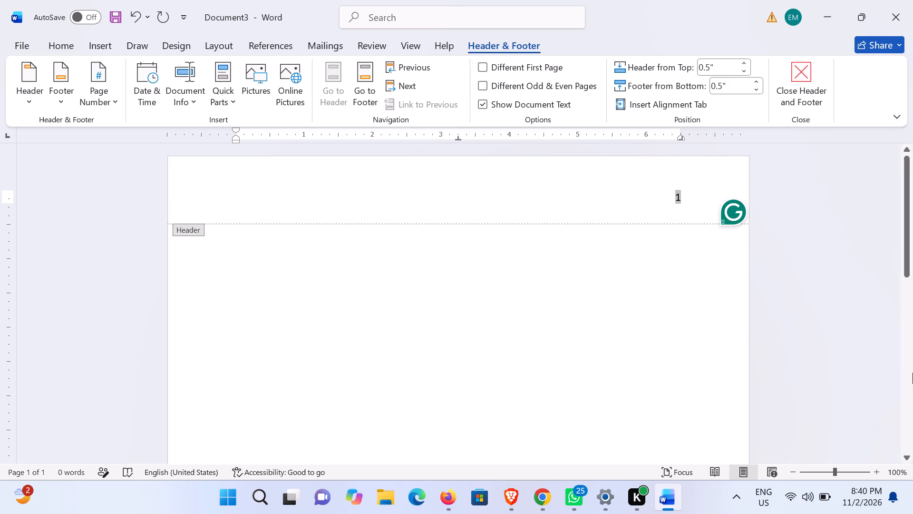
pyautogui.click(364, 374)
pyautogui.click(369, 369)
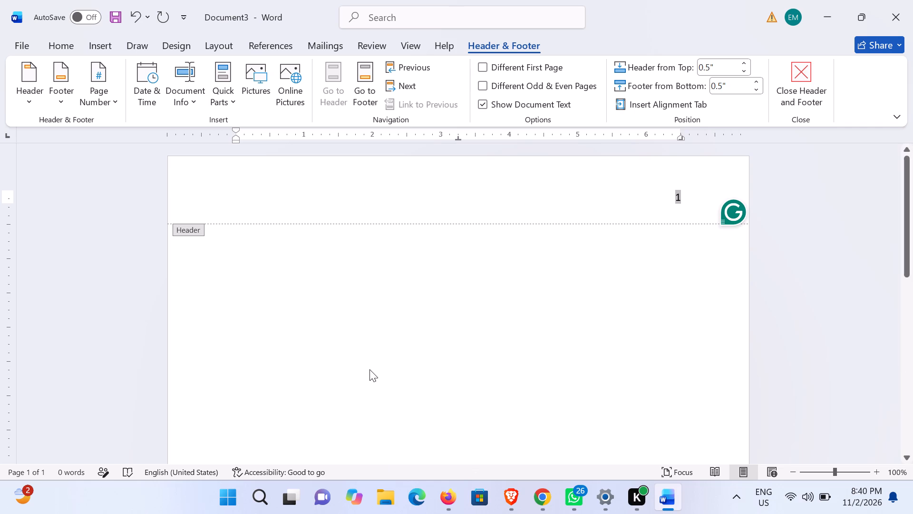
pyautogui.click(376, 377)
pyautogui.scroll(-2, 379, 383)
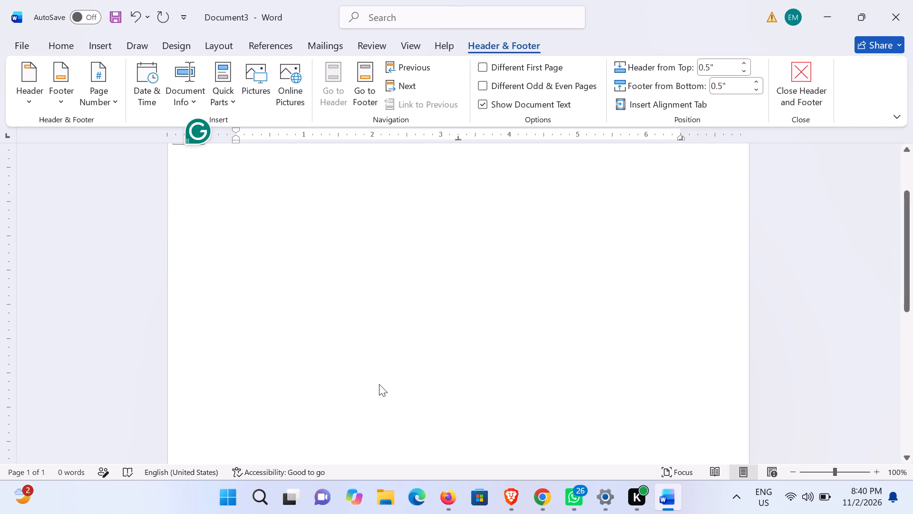
pyautogui.click(379, 384)
pyautogui.click(379, 384)
pyautogui.scroll(5, 379, 383)
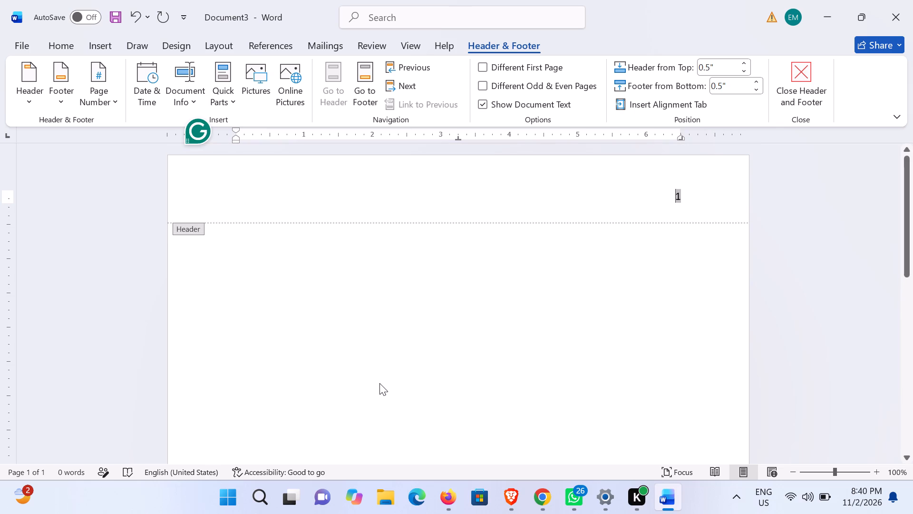
pyautogui.scroll(2, 379, 383)
pyautogui.doubleClick(380, 383)
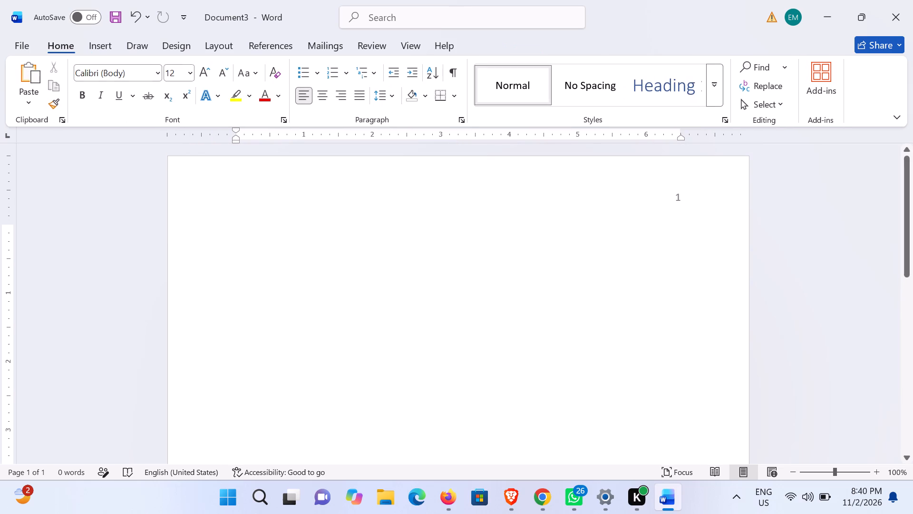
# Insert a page break at the start of the document to add a second page.
pyautogui.hotkey('ctrl', 'Return')
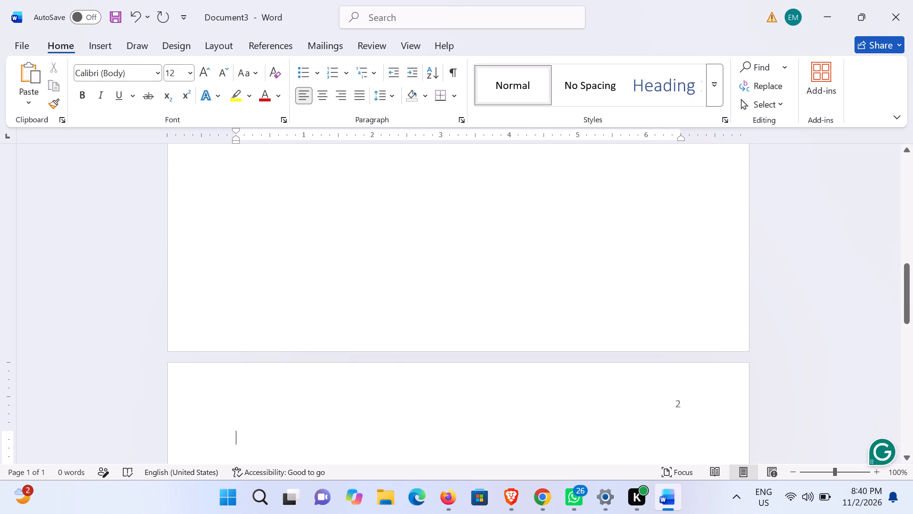
pyautogui.scroll(3, 379, 312)
pyautogui.scroll(7, 243, 229)
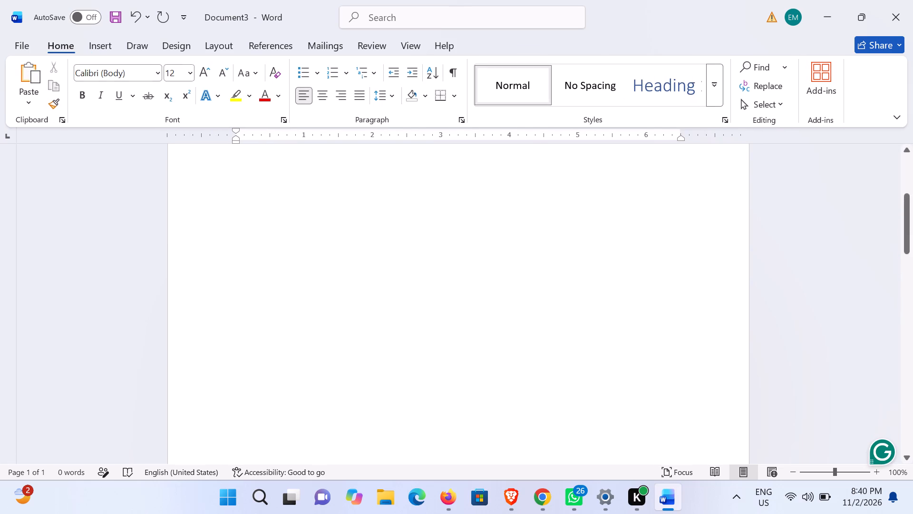
pyautogui.scroll(5, 262, 265)
pyautogui.click(273, 301)
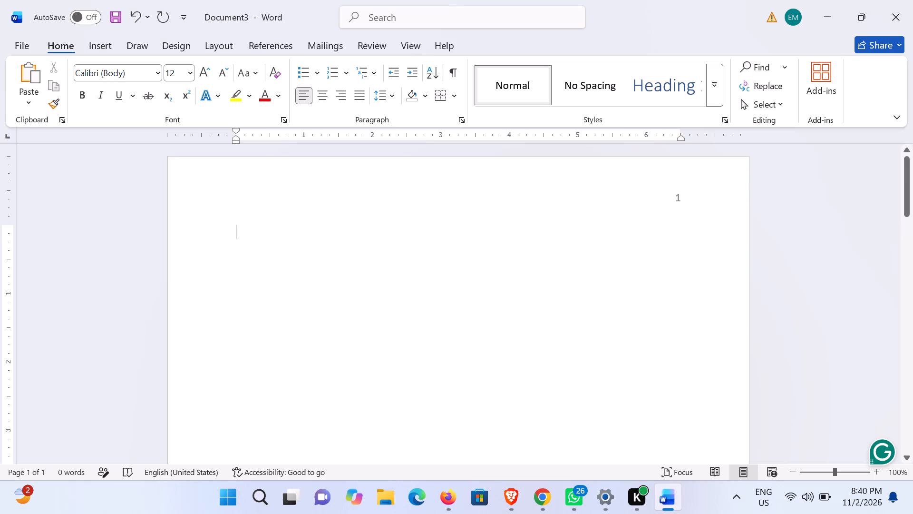
pyautogui.click(105, 39)
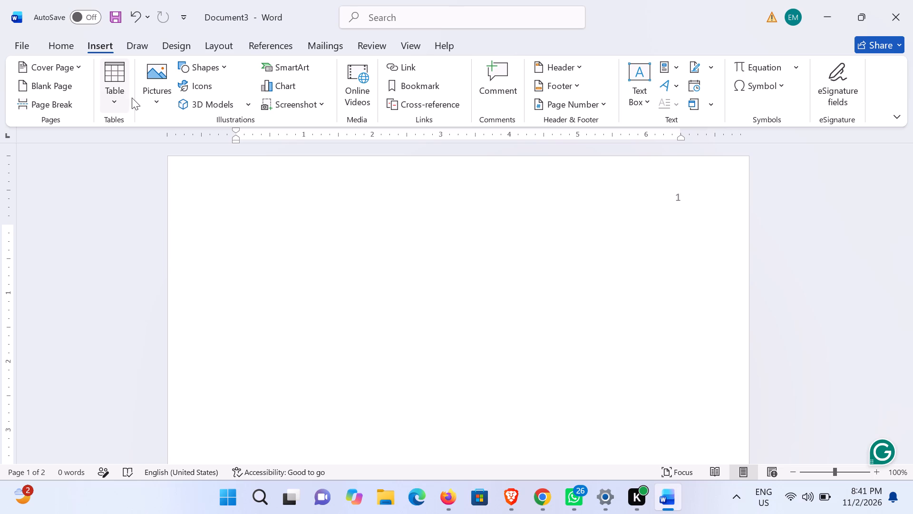
pyautogui.click(156, 100)
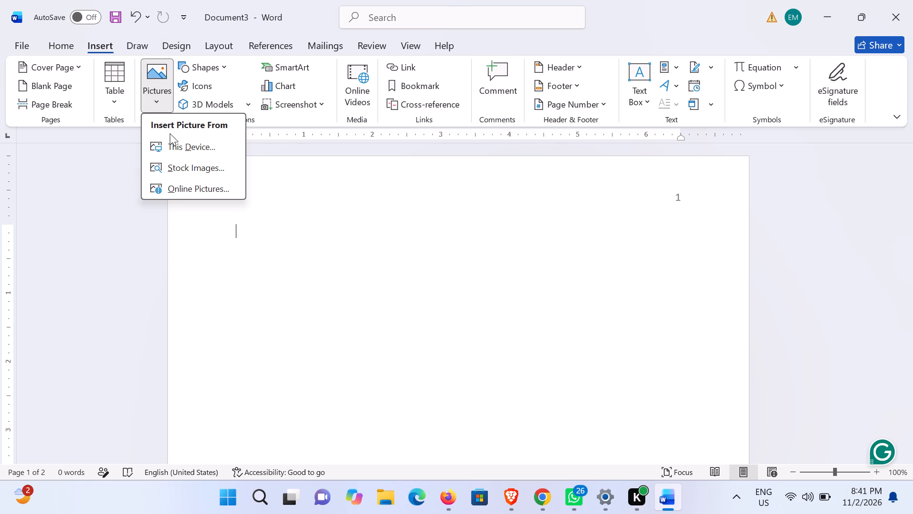
pyautogui.click(170, 142)
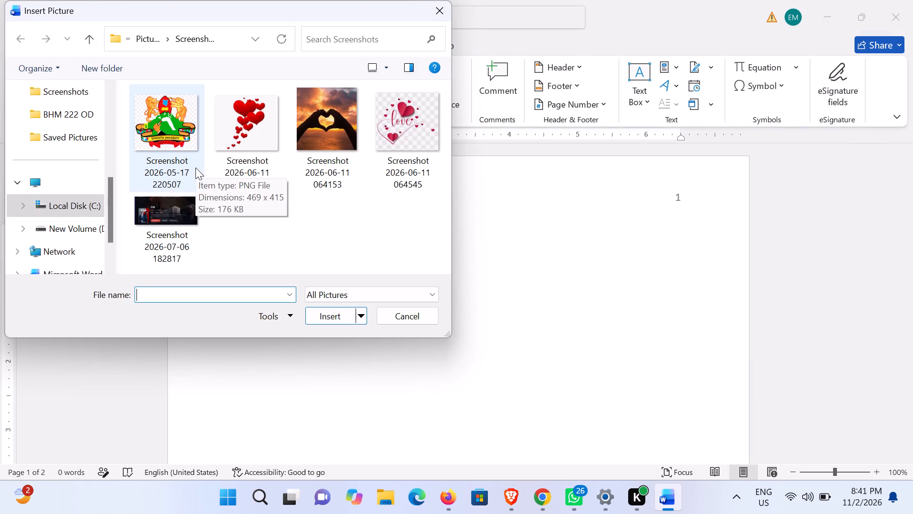
pyautogui.click(182, 132)
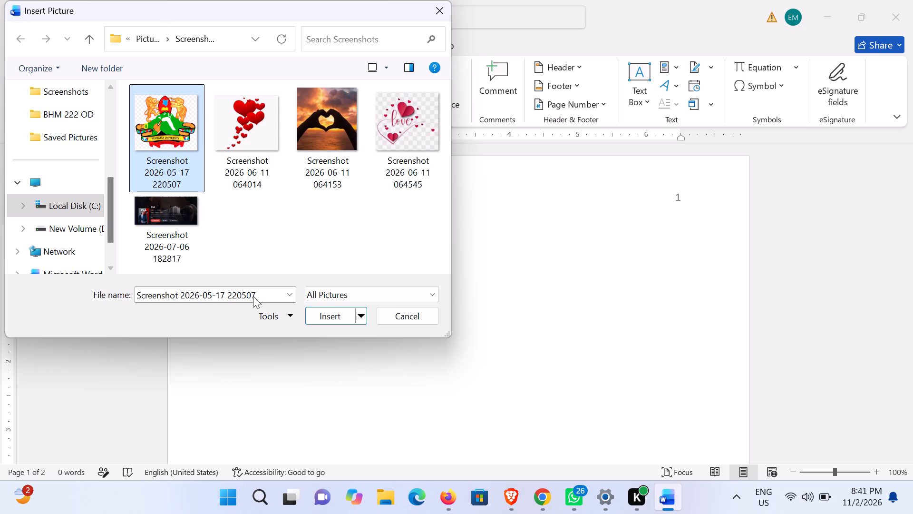
pyautogui.click(173, 123)
pyautogui.click(332, 313)
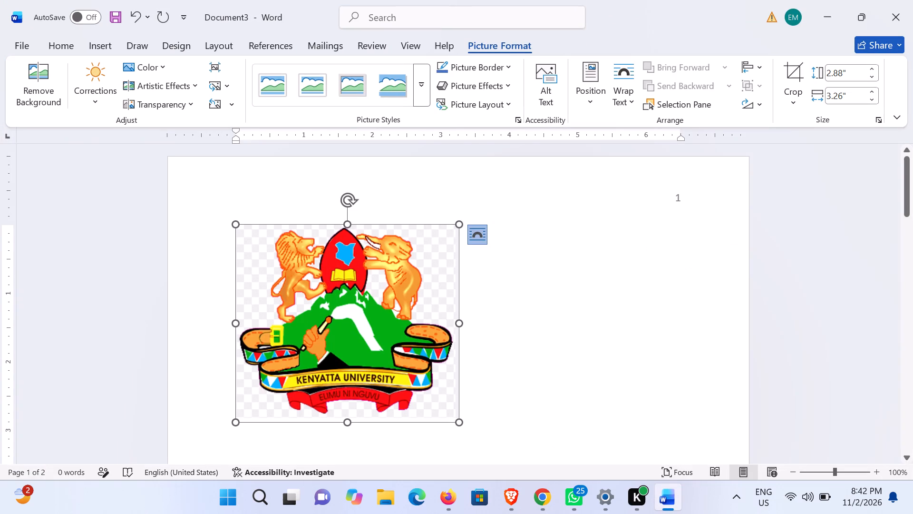
# Select the entire document content and center it so the university crest sits mid-page.
pyautogui.hotkey('ctrl', 'a')
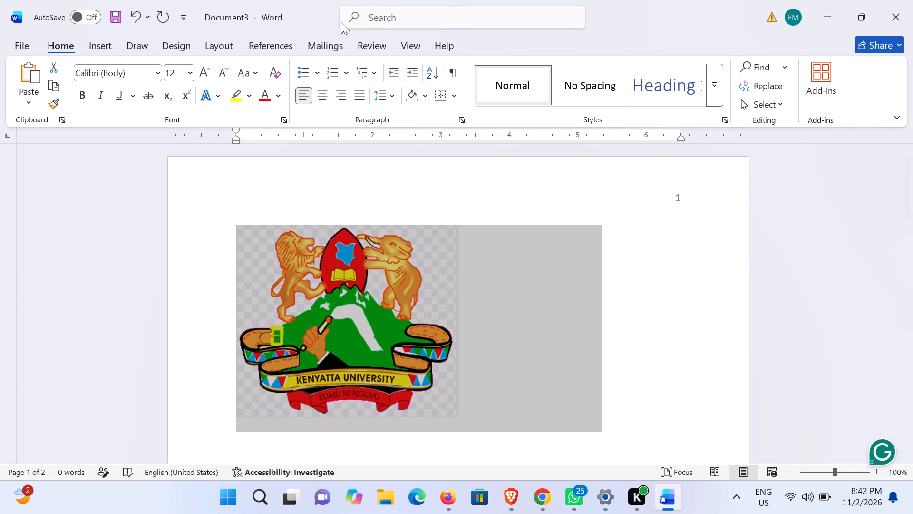
pyautogui.click(319, 100)
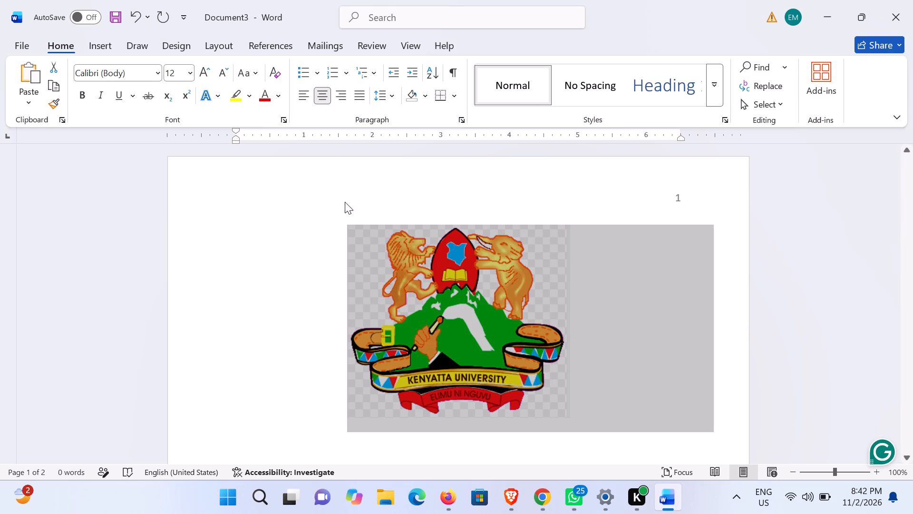
pyautogui.click(208, 276)
pyautogui.click(244, 316)
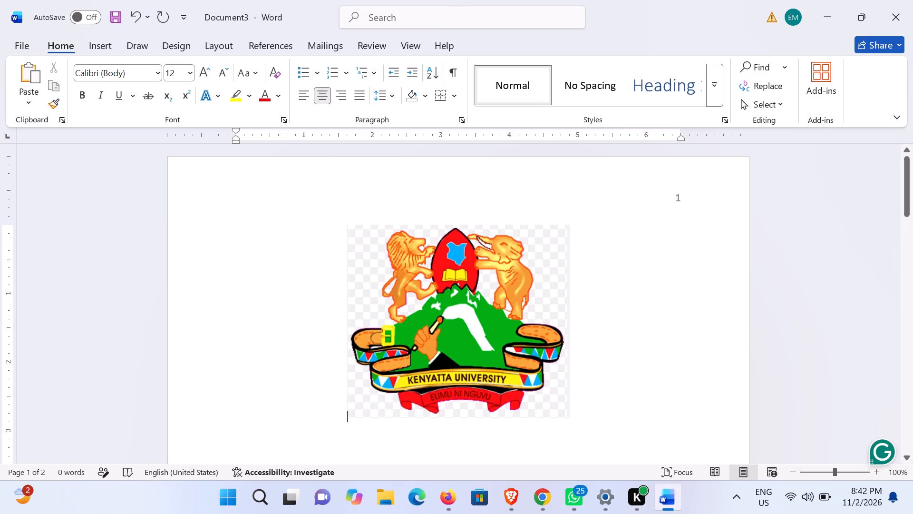
# Start a single empty, left-aligned line directly below the university logo.
pyautogui.scroll(-3, 347, 400)
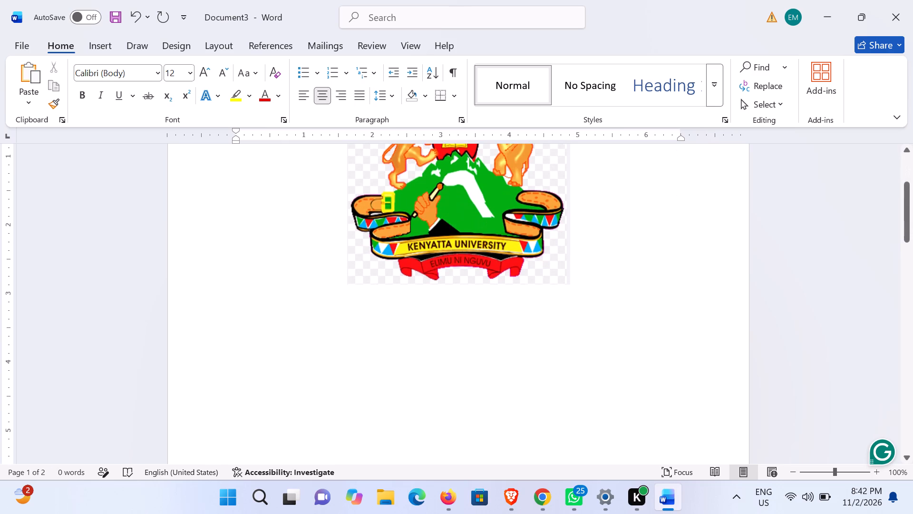
pyautogui.scroll(-1, 346, 398)
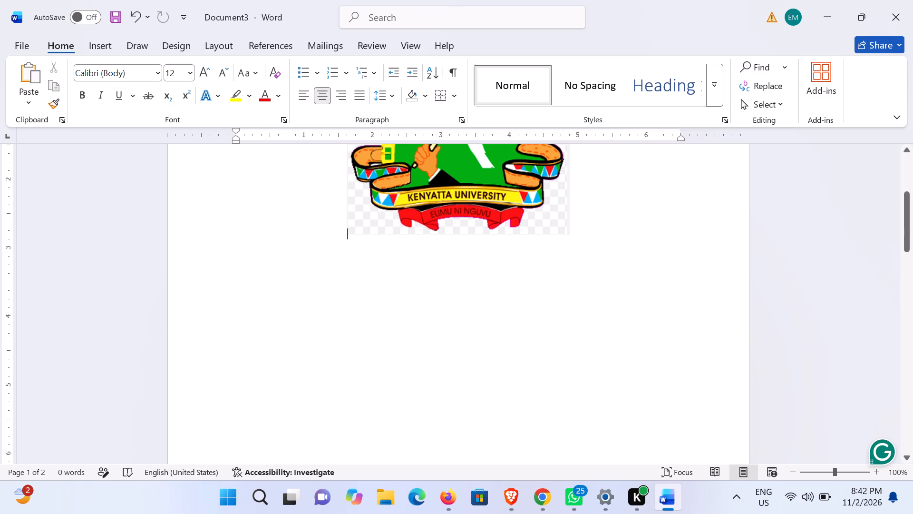
pyautogui.click(600, 257)
pyautogui.press('Return')
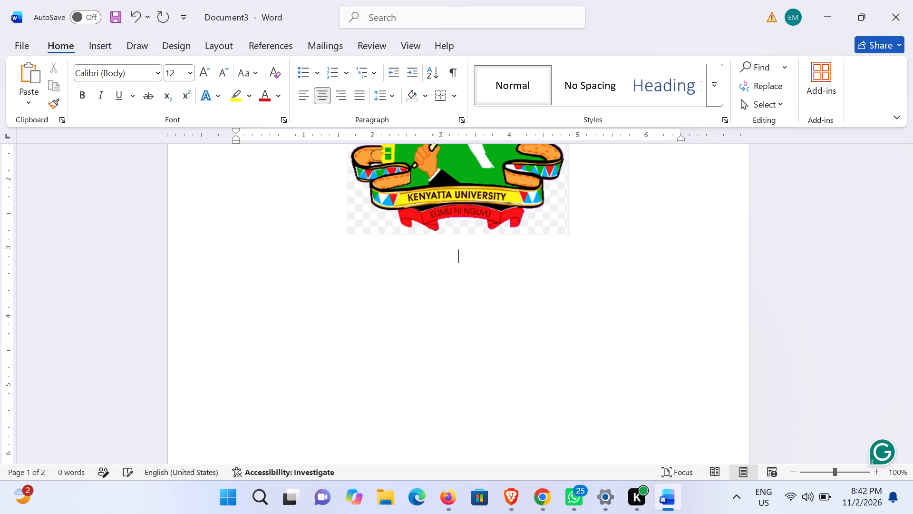
pyautogui.press('Return')
pyautogui.press('BackSpace')
pyautogui.press('Return')
pyautogui.press('BackSpace')
pyautogui.press('BackSpace')
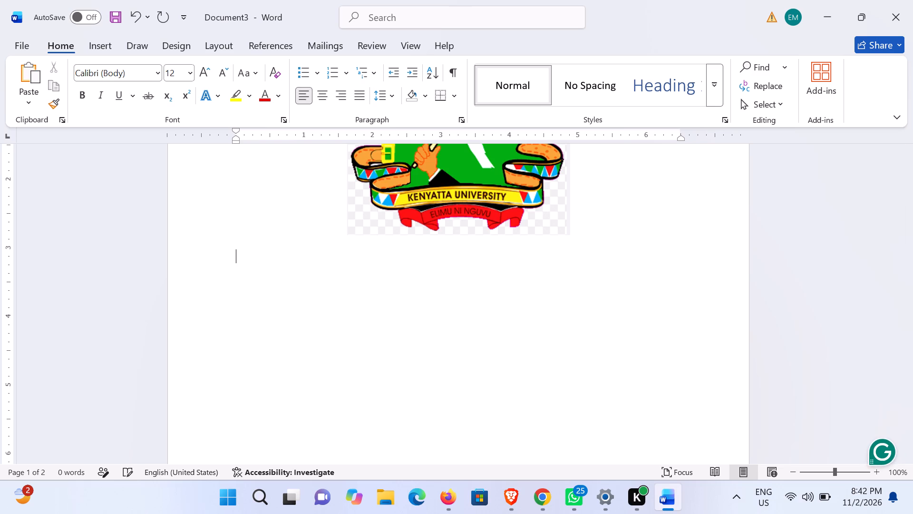
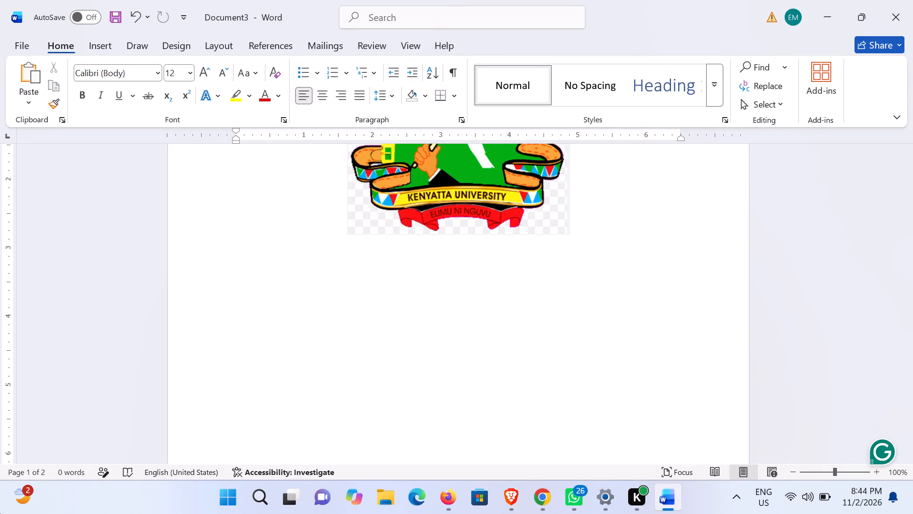
# Write the title "Methods Of Performaance Appraisal" in Times New Roman on the line below the logo.
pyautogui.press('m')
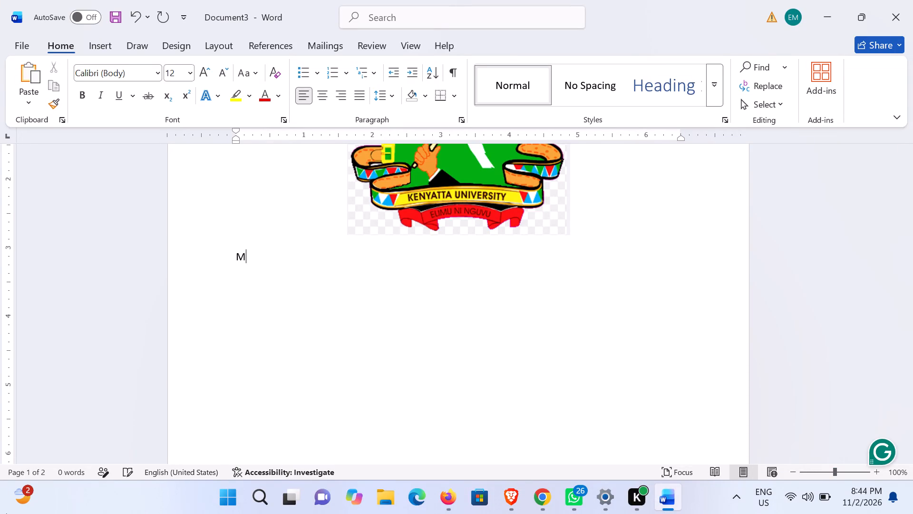
pyautogui.press('BackSpace')
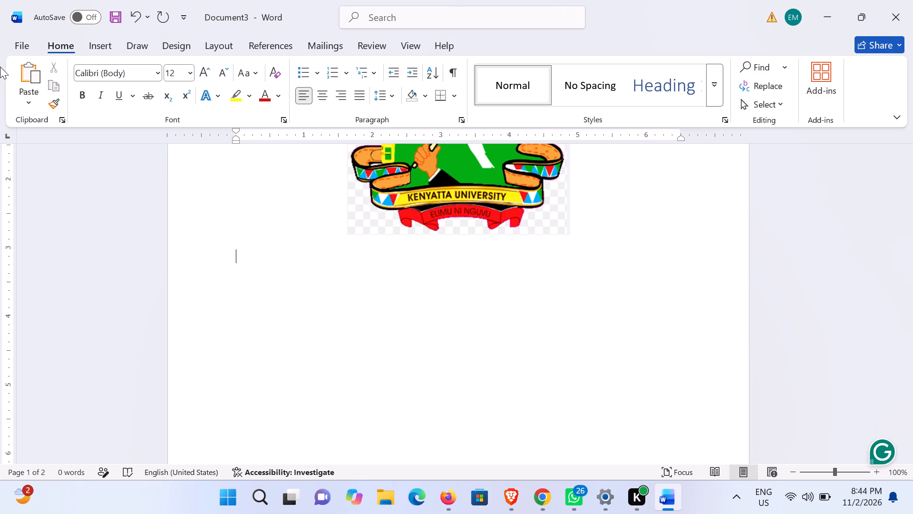
pyautogui.click(157, 66)
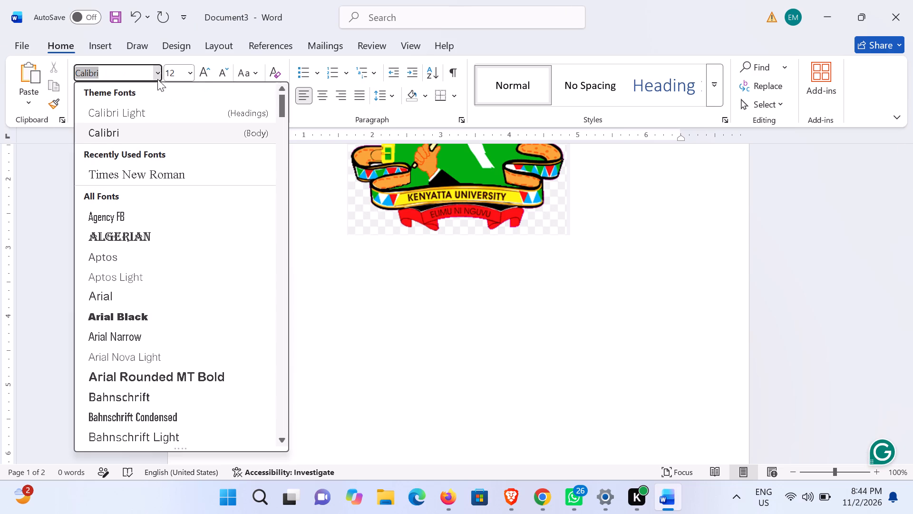
pyautogui.click(128, 167)
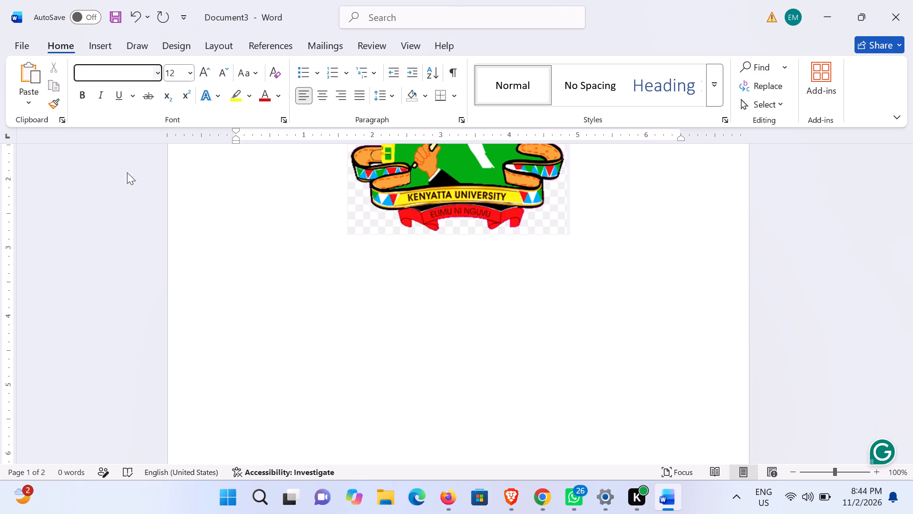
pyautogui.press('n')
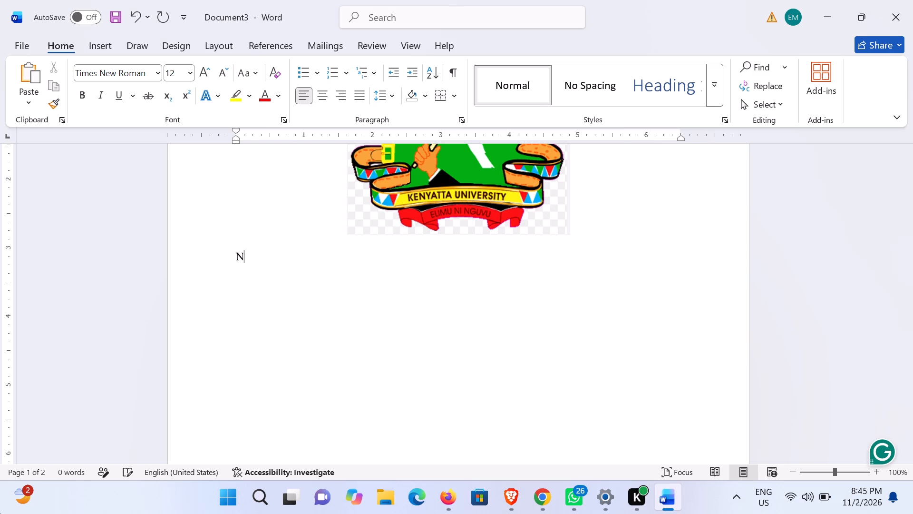
pyautogui.press('BackSpace')
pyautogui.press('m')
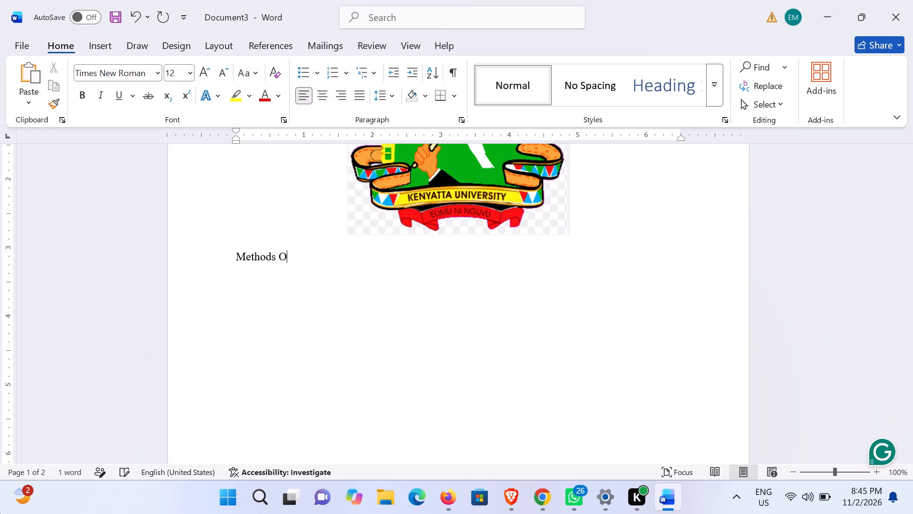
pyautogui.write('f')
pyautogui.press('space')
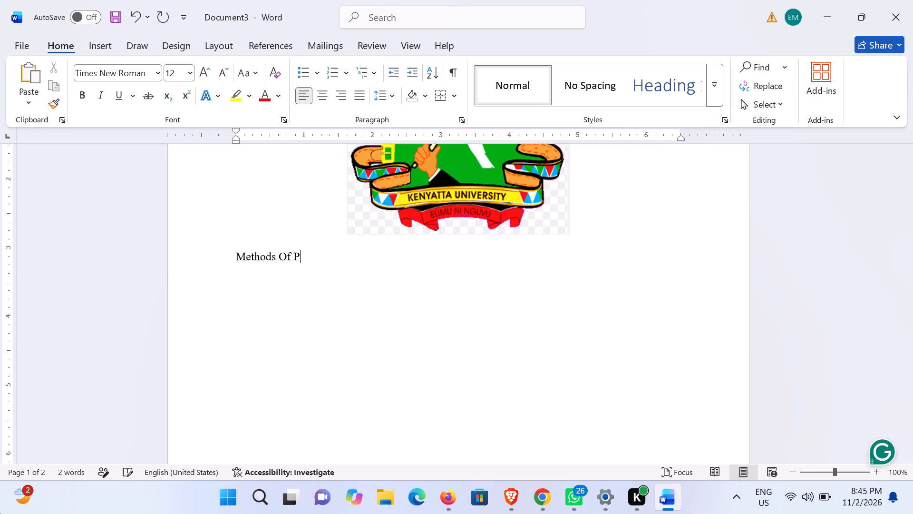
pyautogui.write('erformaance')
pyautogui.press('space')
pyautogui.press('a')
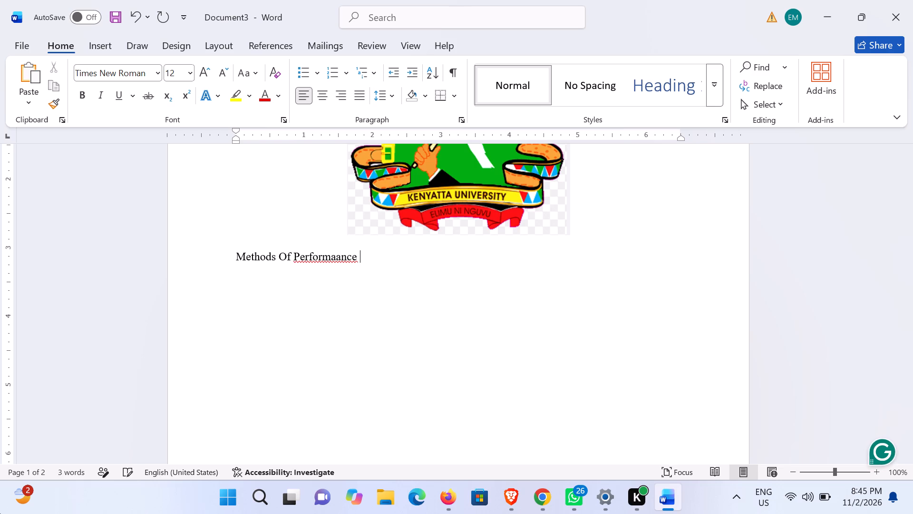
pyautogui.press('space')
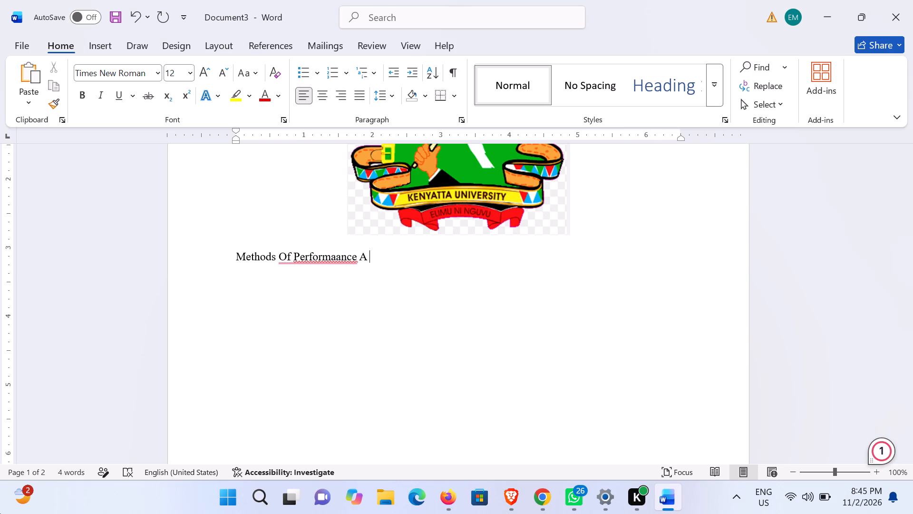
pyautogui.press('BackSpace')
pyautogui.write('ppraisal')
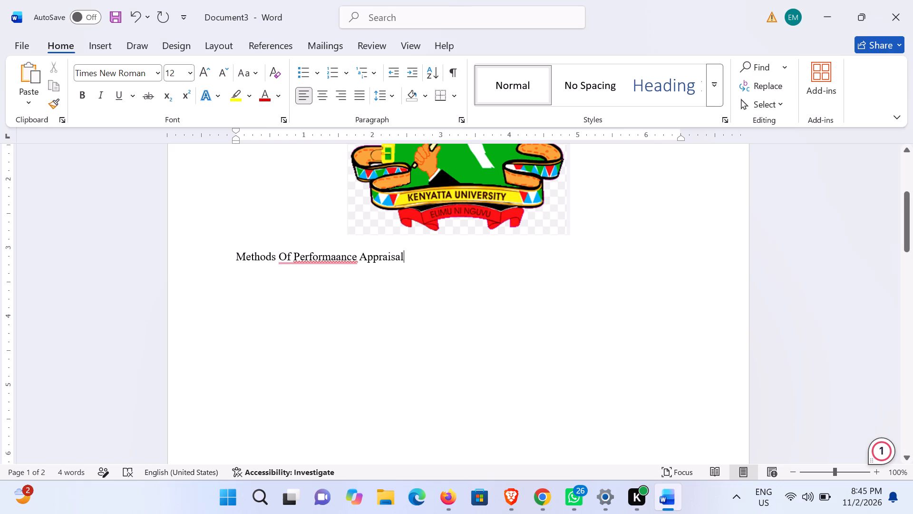
# Centre the title line below the logo and make it bold.
pyautogui.moveTo(405, 255); pyautogui.dragTo(405, 254)
pyautogui.moveTo(405, 254); pyautogui.dragTo(243, 250)
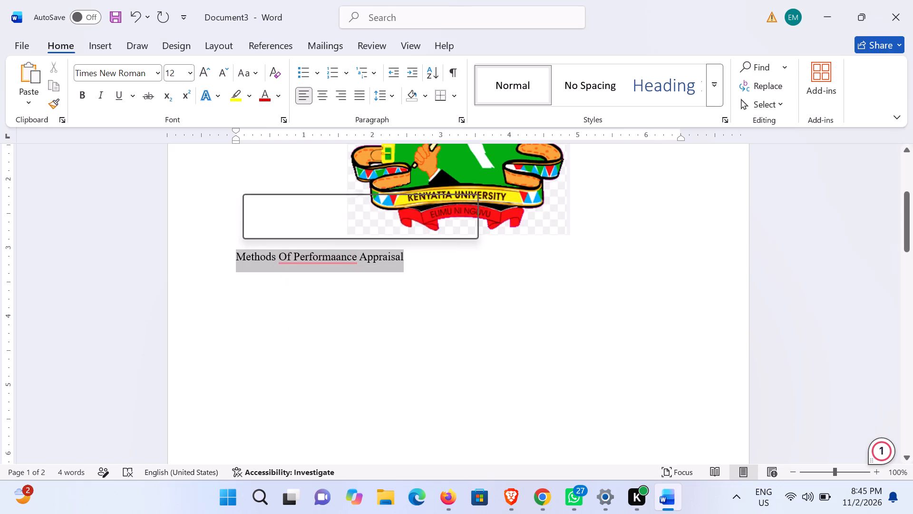
pyautogui.click(321, 98)
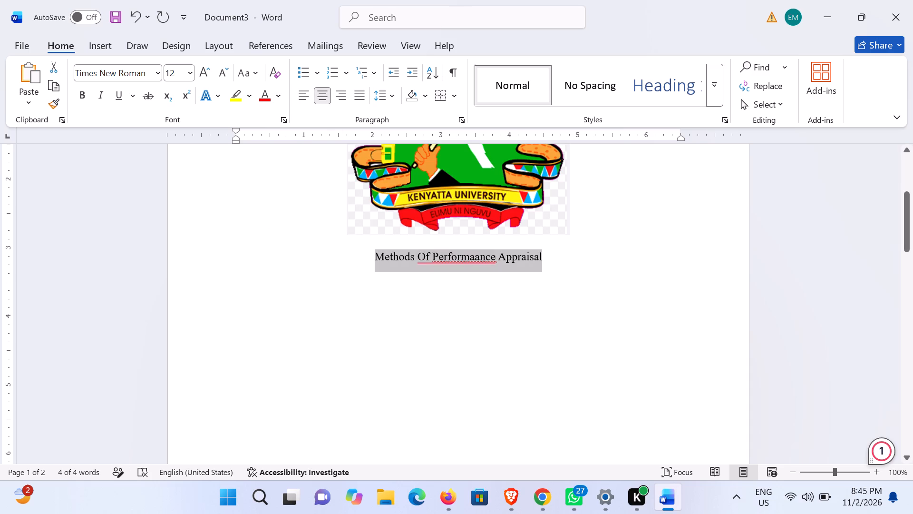
pyautogui.click(77, 101)
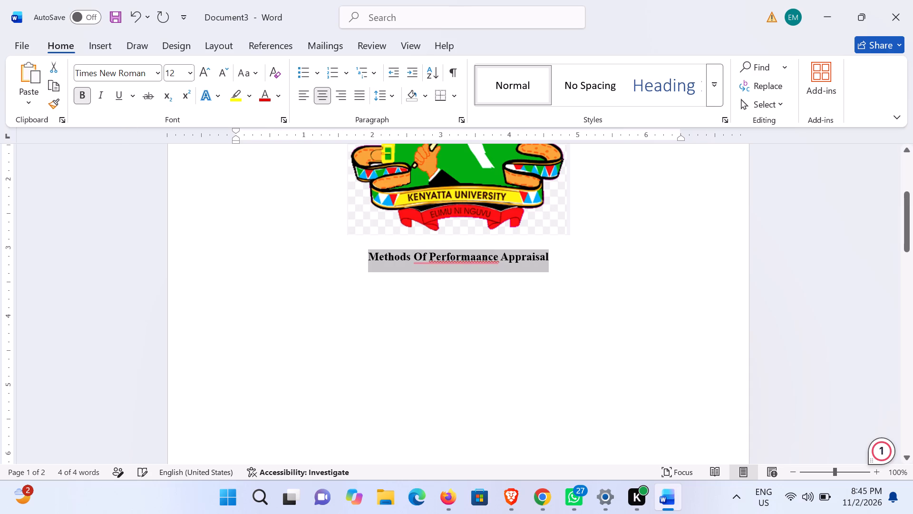
pyautogui.click(555, 254)
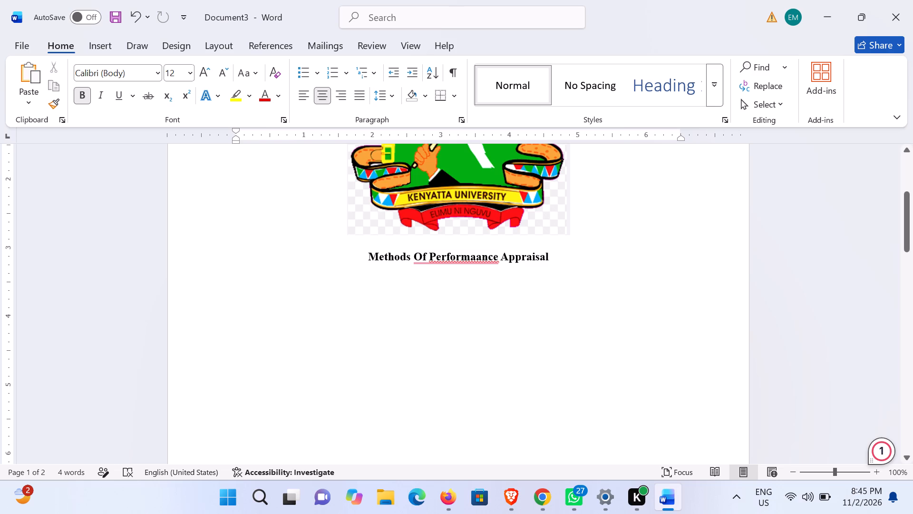
# Add the course code "BHM 223" in non-bold, left-aligned text on the line below the title.
pyautogui.press('Return')
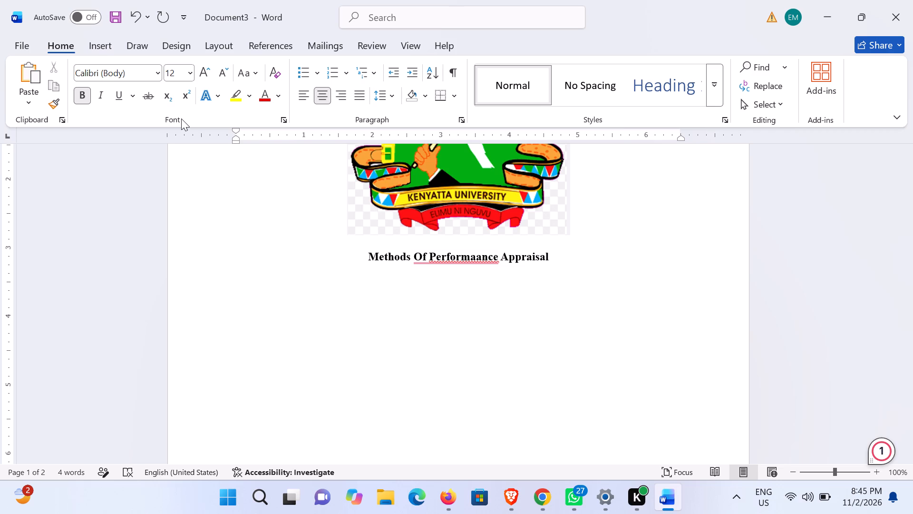
pyautogui.press('BackSpace')
pyautogui.press('Return')
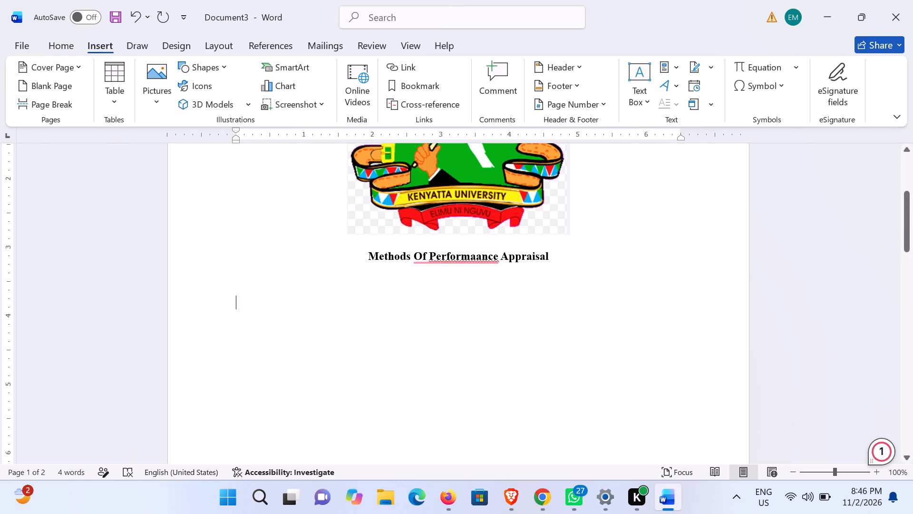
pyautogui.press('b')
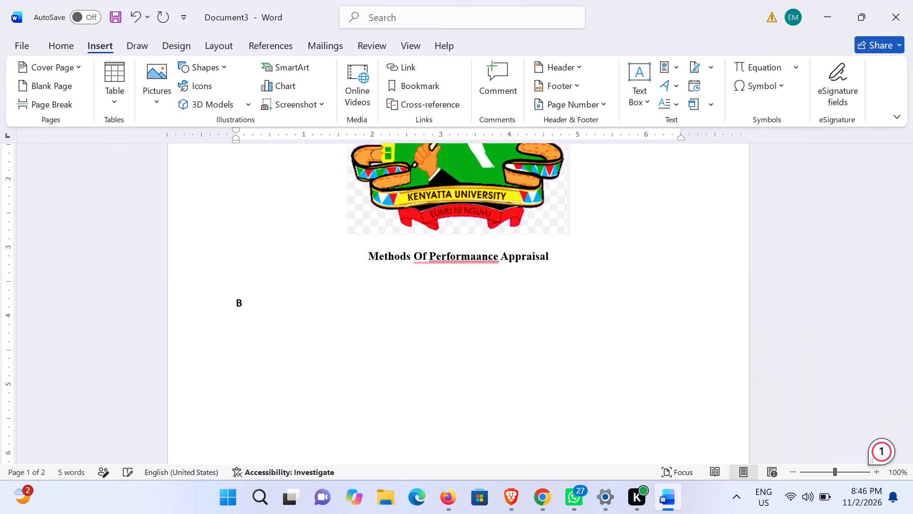
pyautogui.press('BackSpace')
pyautogui.press('BackSpace')
pyautogui.click(63, 48)
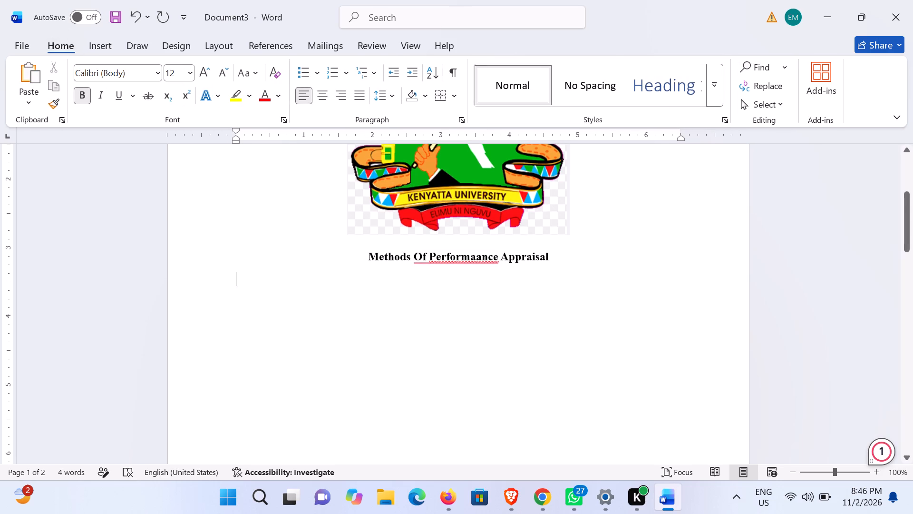
pyautogui.click(81, 95)
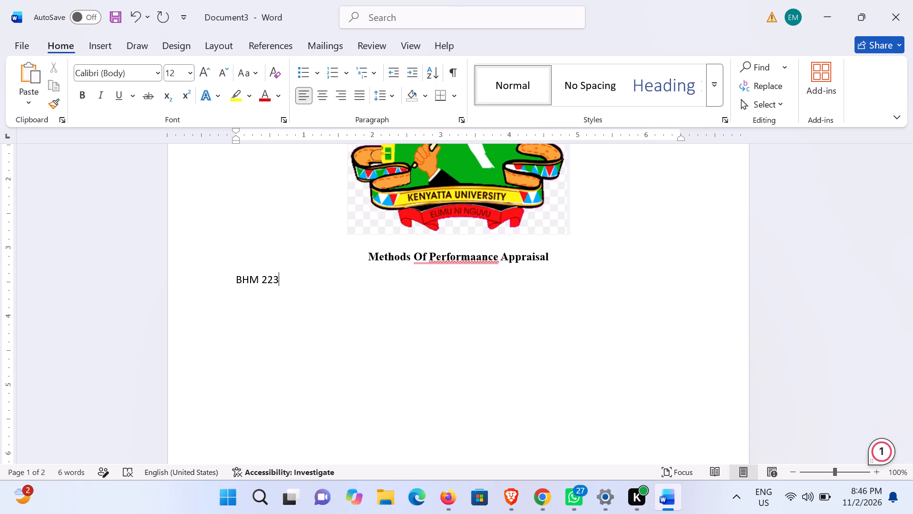
# Add the course name "Performance Management" on the line below the course code, followed by an empty line and a fresh line.
pyautogui.press('Return')
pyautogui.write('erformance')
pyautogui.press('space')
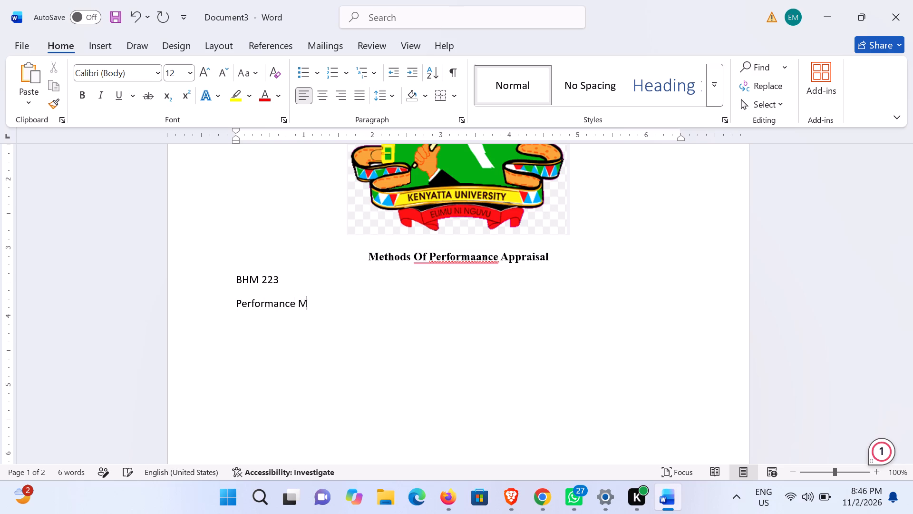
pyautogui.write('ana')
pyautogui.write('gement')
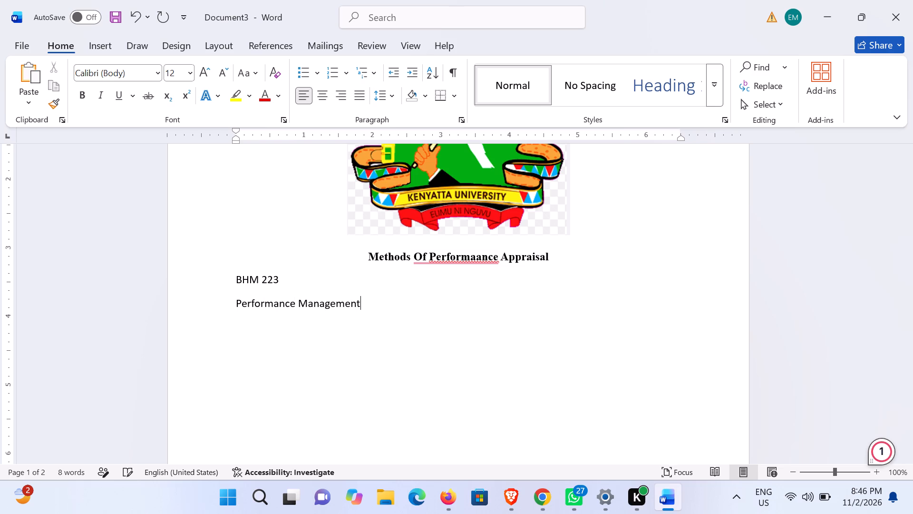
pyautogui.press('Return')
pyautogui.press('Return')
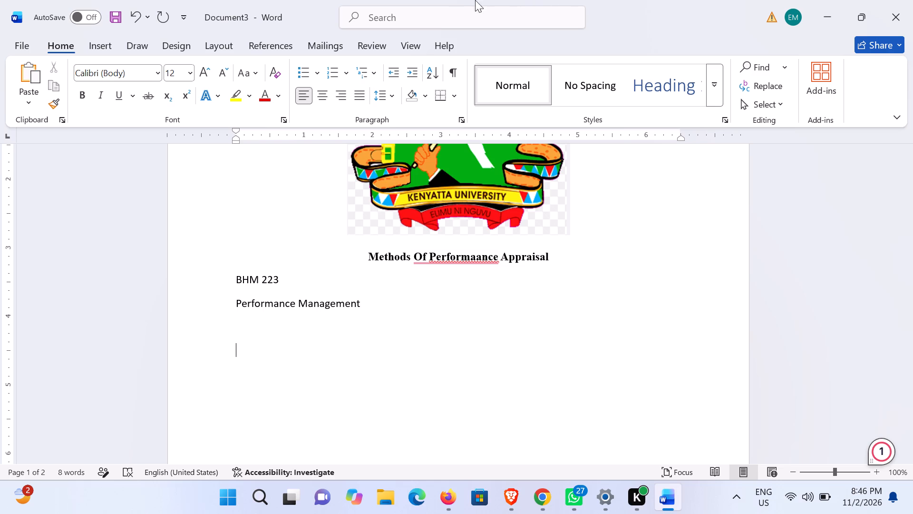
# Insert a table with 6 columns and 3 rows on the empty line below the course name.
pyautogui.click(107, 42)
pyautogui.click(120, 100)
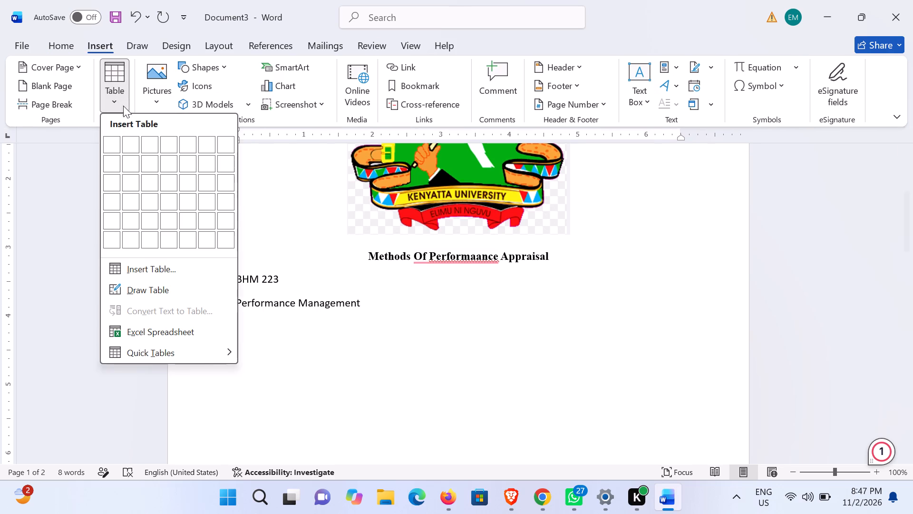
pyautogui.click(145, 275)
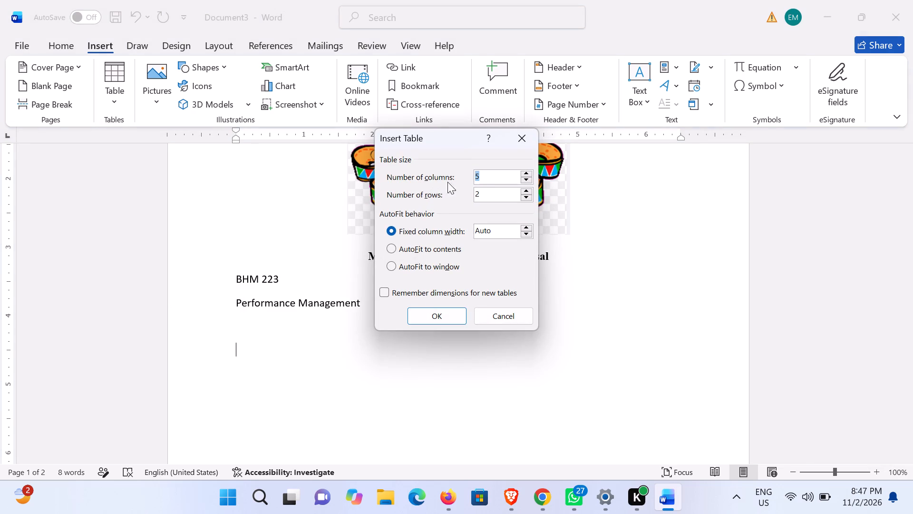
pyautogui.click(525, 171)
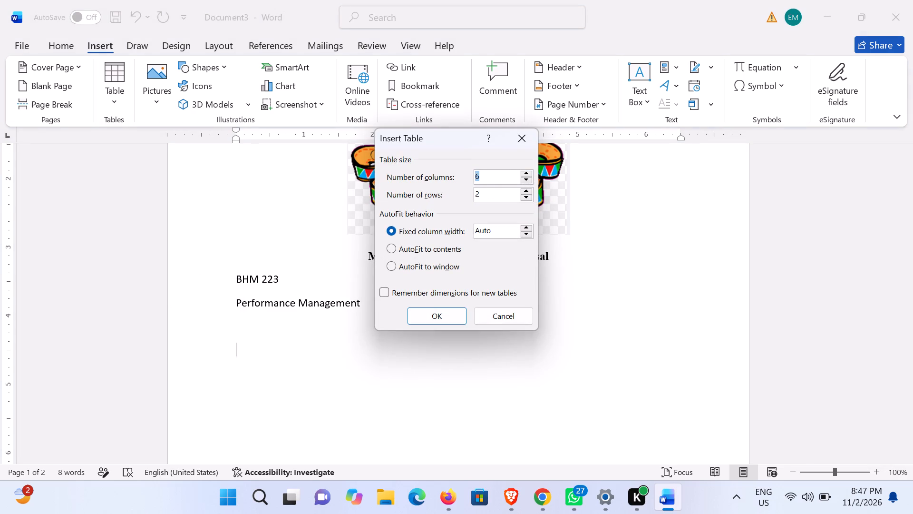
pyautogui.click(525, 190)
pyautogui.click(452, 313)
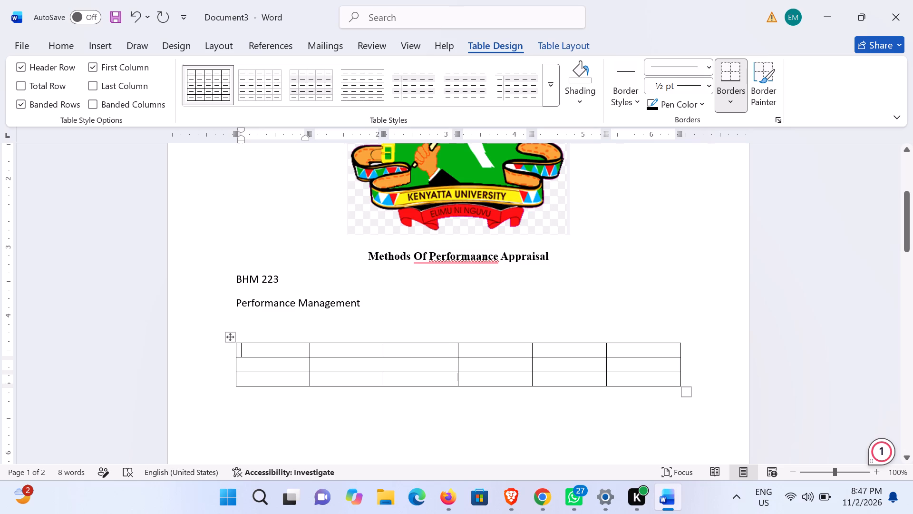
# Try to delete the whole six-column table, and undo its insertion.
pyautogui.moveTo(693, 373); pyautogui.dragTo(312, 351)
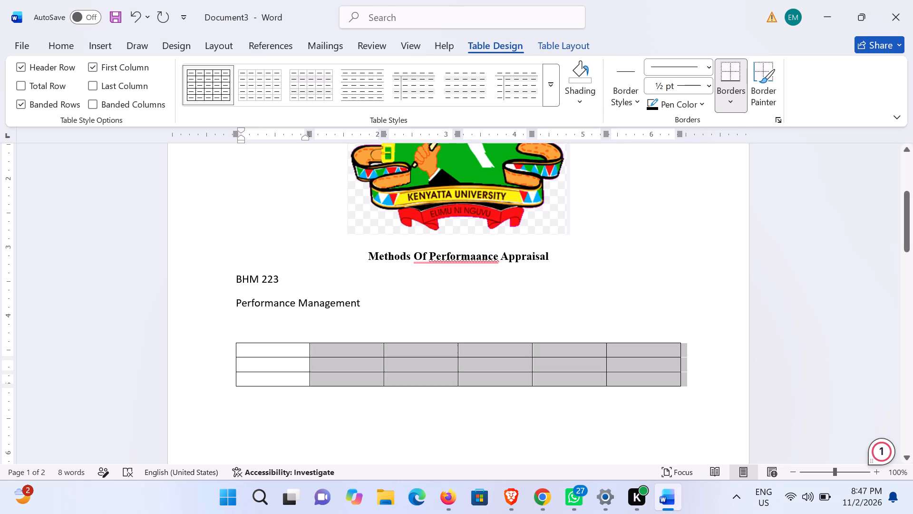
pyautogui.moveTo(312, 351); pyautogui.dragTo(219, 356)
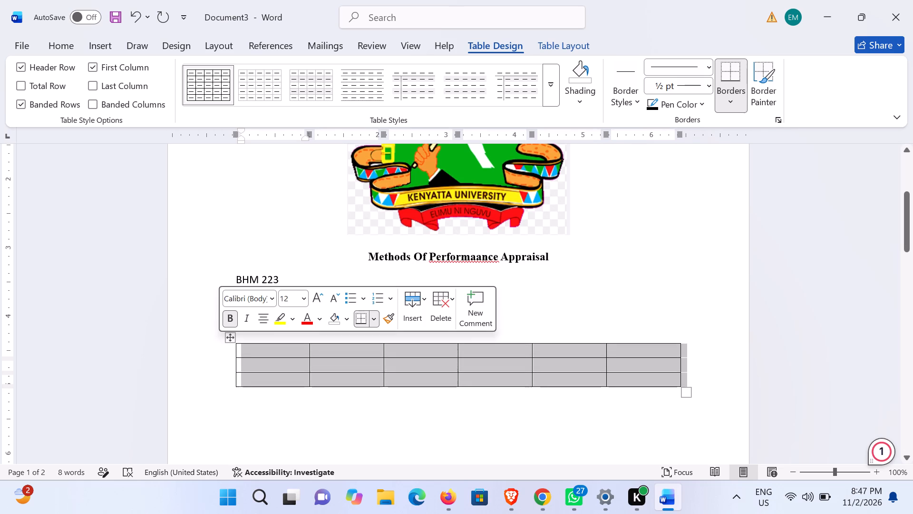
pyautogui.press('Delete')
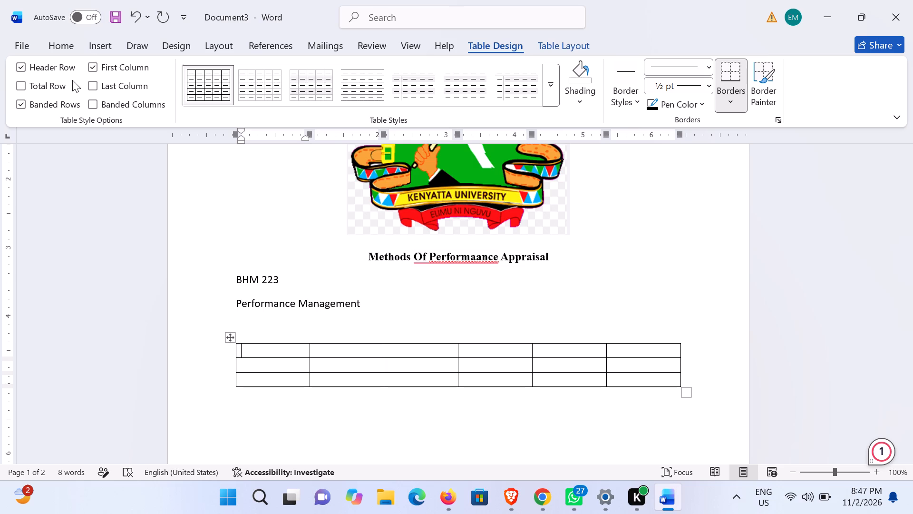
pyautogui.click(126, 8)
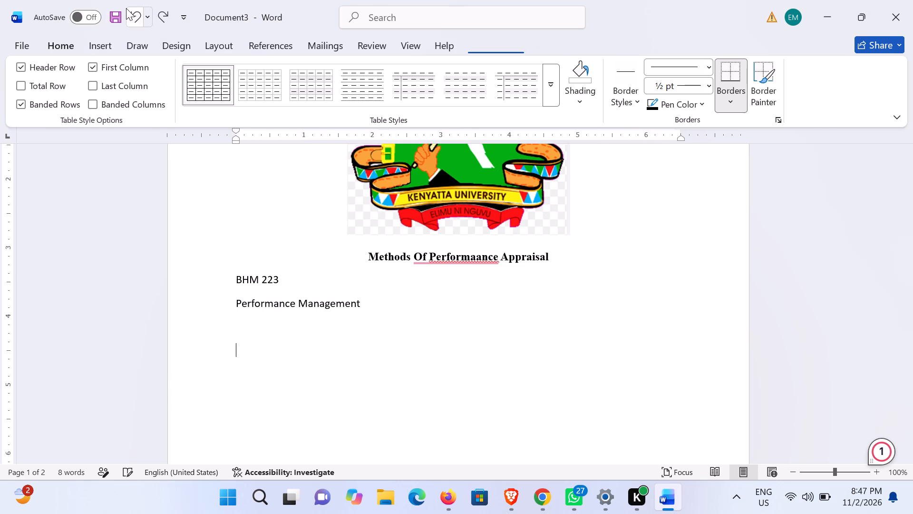
# Insert a table with 3 columns and 6 rows on the line below the course name.
pyautogui.click(94, 41)
pyautogui.click(116, 103)
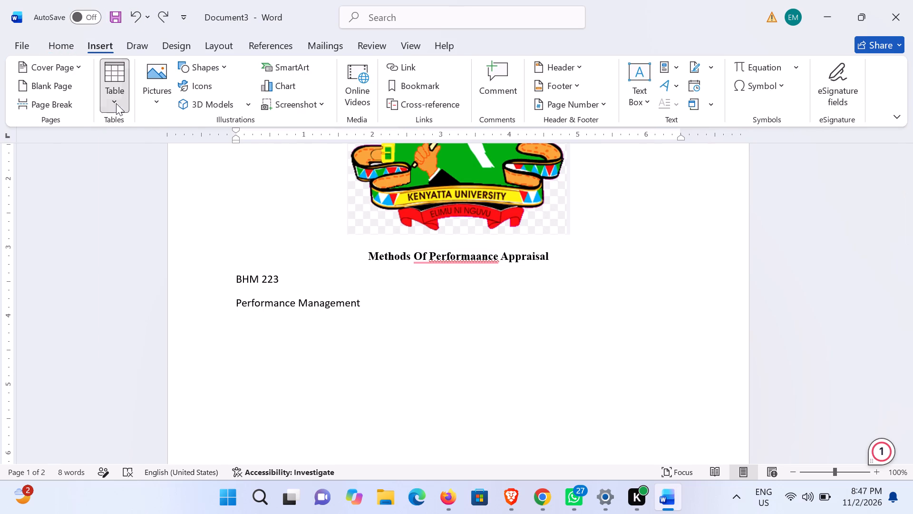
pyautogui.click(157, 271)
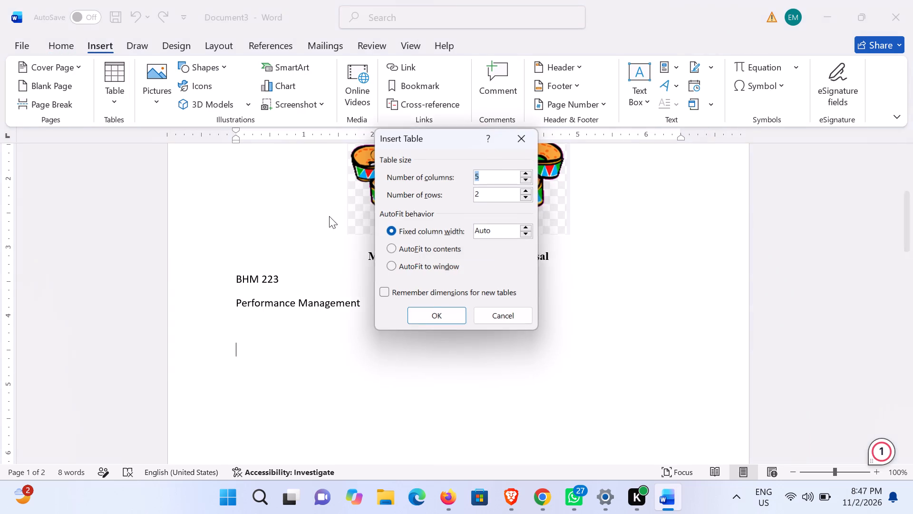
pyautogui.click(531, 178)
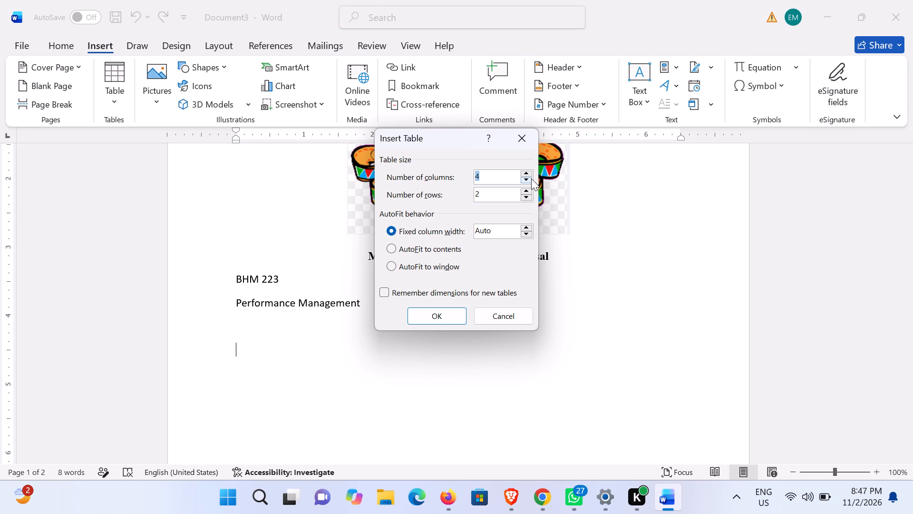
pyautogui.click(531, 178)
pyautogui.doubleClick(524, 187)
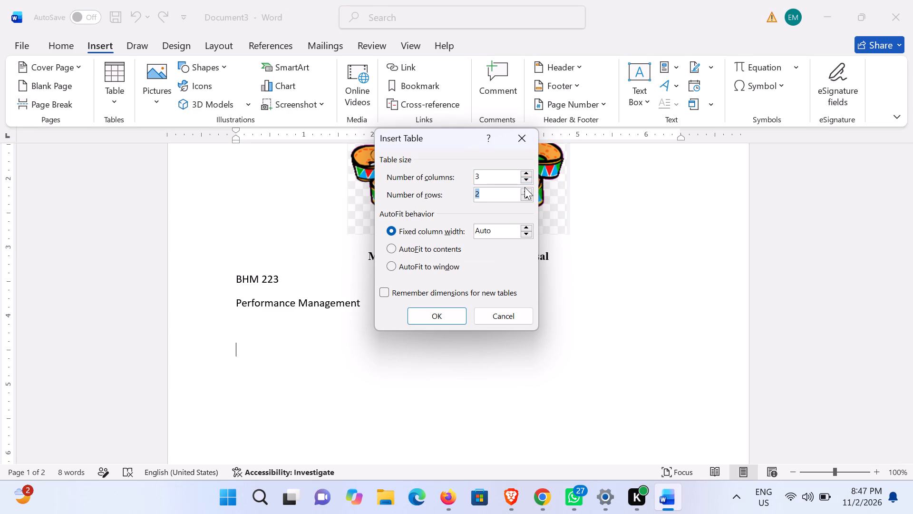
pyautogui.click(524, 187)
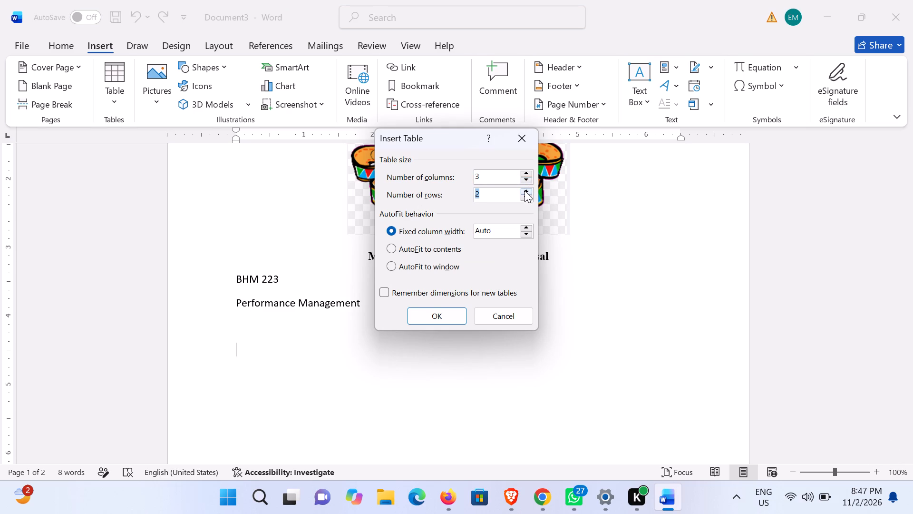
pyautogui.click(524, 191)
pyautogui.click(524, 191)
pyautogui.click(524, 191)
pyautogui.click(524, 191)
pyautogui.click(418, 313)
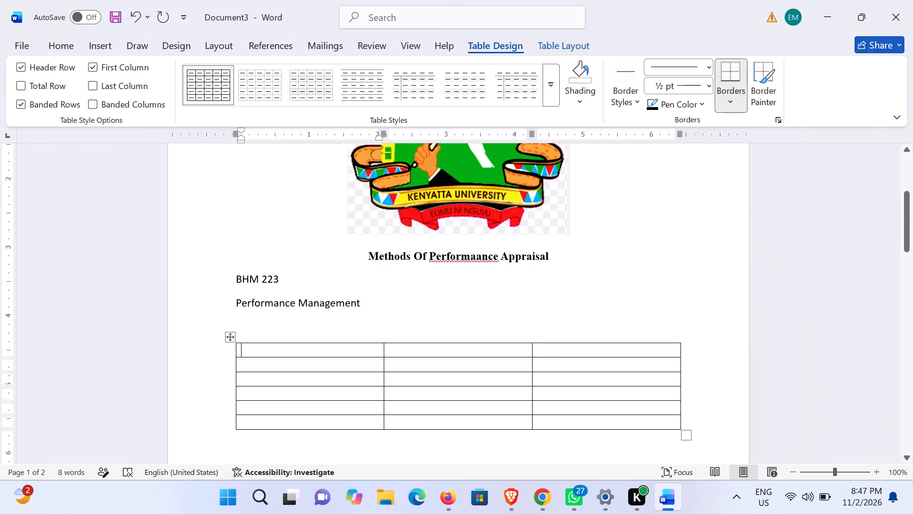
# Enter the header "NAME" in non-bold text in the first cell of the table's top row.
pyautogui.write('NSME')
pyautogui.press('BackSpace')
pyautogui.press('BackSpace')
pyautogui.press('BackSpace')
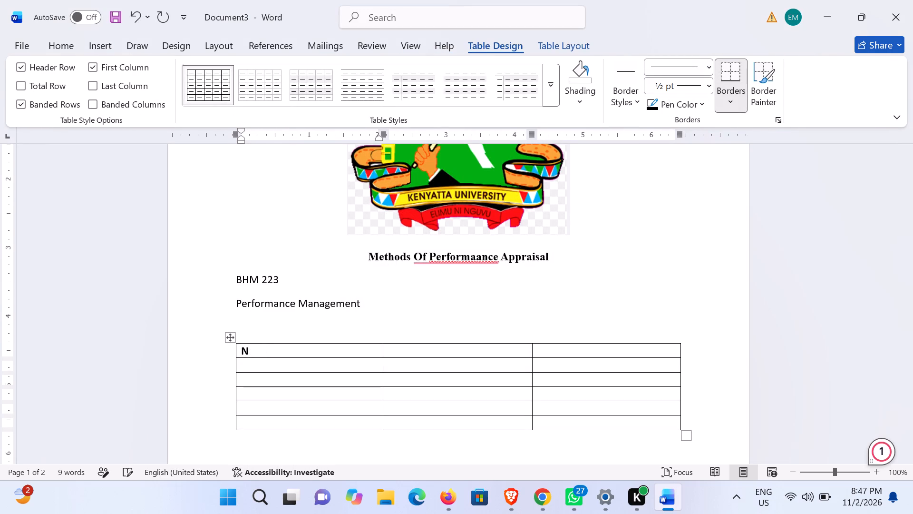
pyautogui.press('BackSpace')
pyautogui.click(58, 42)
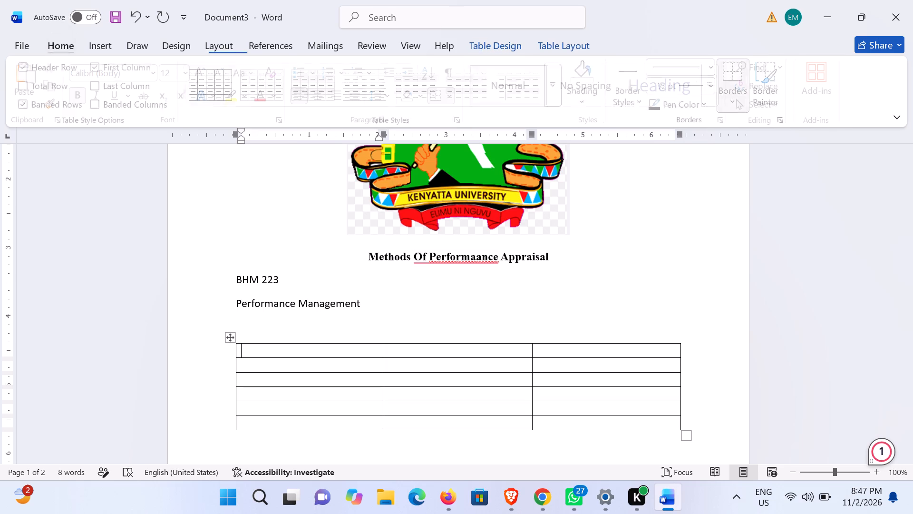
pyautogui.click(86, 98)
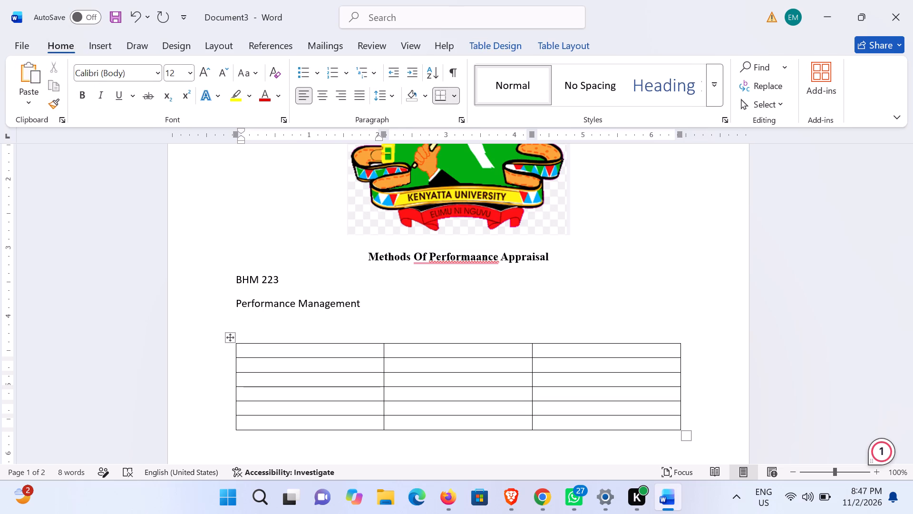
pyautogui.click(83, 94)
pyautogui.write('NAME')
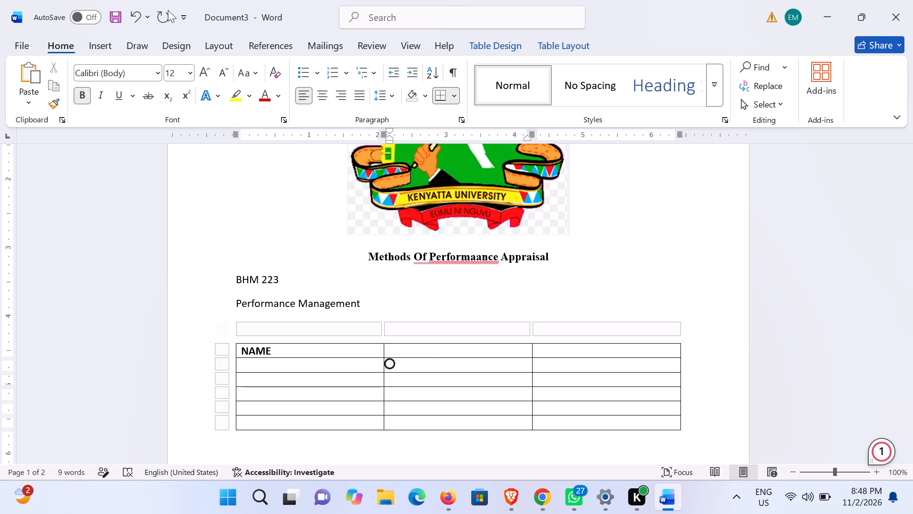
pyautogui.click(136, 23)
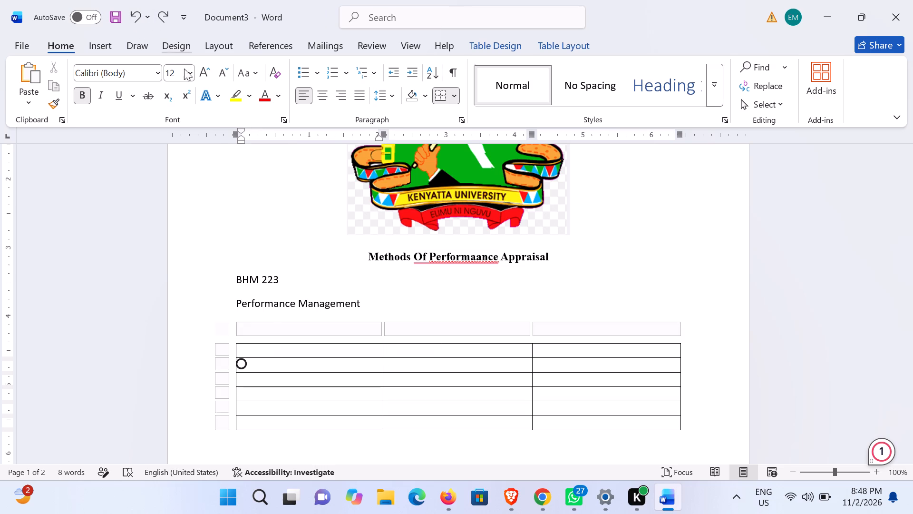
pyautogui.click(131, 22)
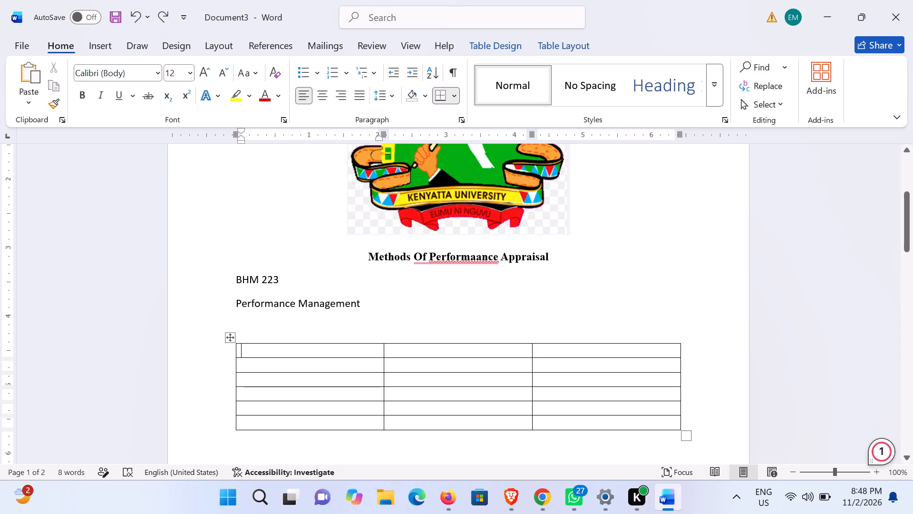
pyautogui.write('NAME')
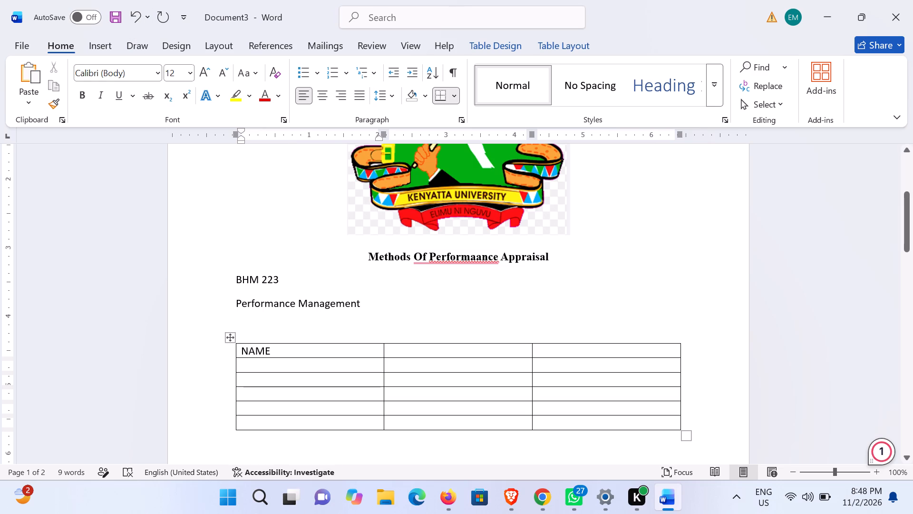
# Enter the bold header "ADM NO" in the second cell of the table's top row.
pyautogui.click(408, 350)
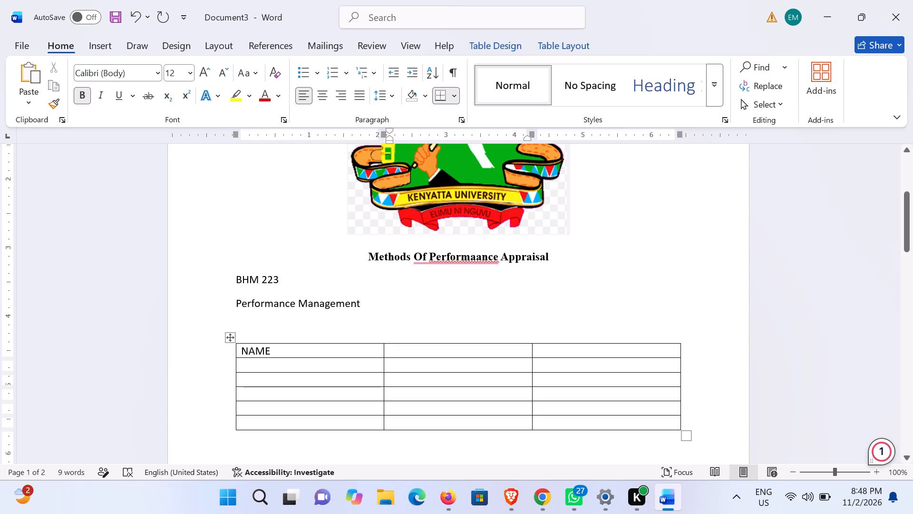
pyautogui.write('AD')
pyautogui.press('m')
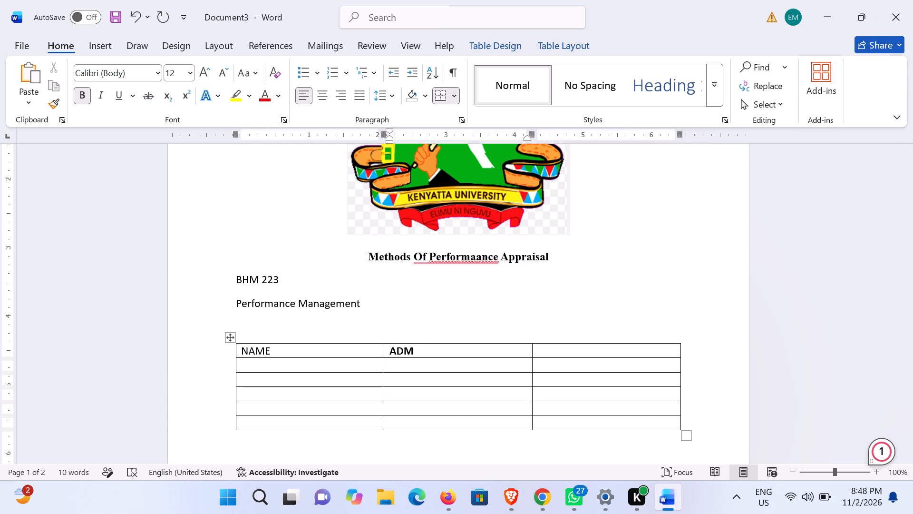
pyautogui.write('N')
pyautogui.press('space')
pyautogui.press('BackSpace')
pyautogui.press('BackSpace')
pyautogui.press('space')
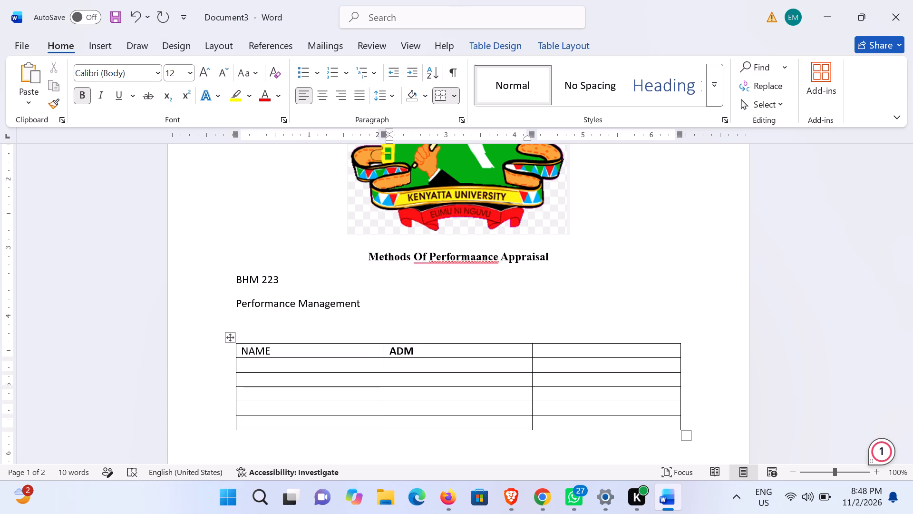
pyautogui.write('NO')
# Enter the bold header "SIGNATURE" in the third cell of the table's top row.
pyautogui.click(549, 350)
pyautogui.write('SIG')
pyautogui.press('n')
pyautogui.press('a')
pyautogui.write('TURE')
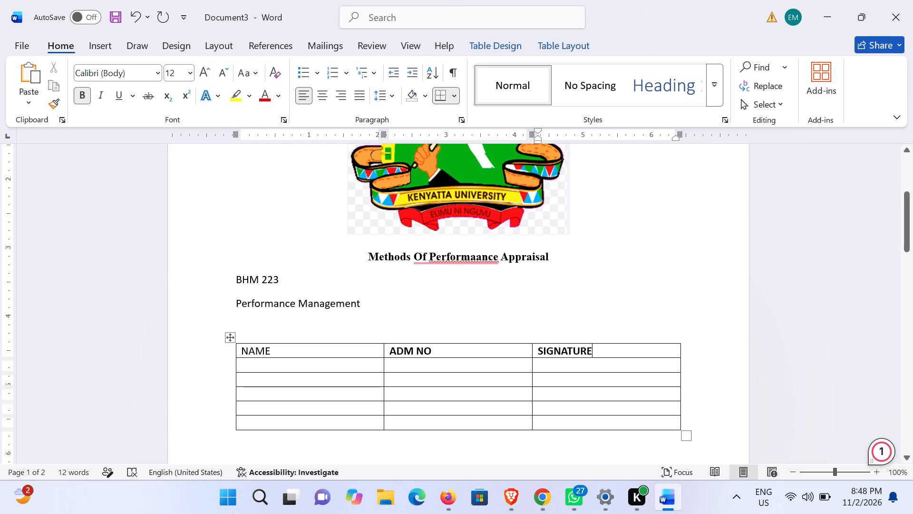
# Enter the first student's name in non-bold text in the NAME column's second row.
pyautogui.click(245, 364)
pyautogui.click(80, 96)
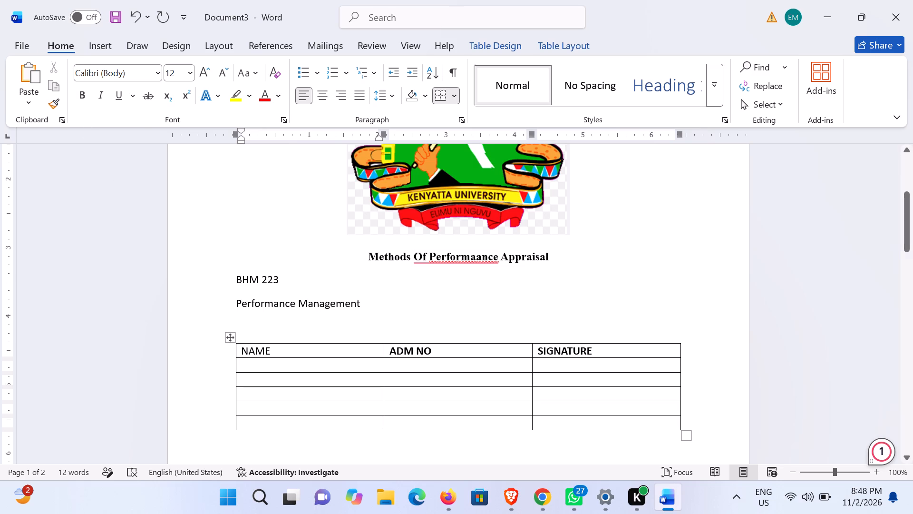
pyautogui.press('BackSpace')
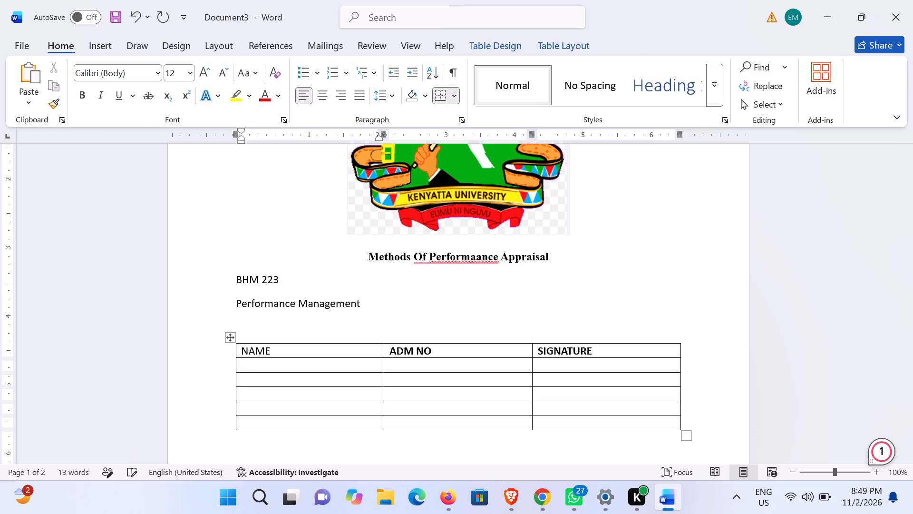
pyautogui.press('BackSpace')
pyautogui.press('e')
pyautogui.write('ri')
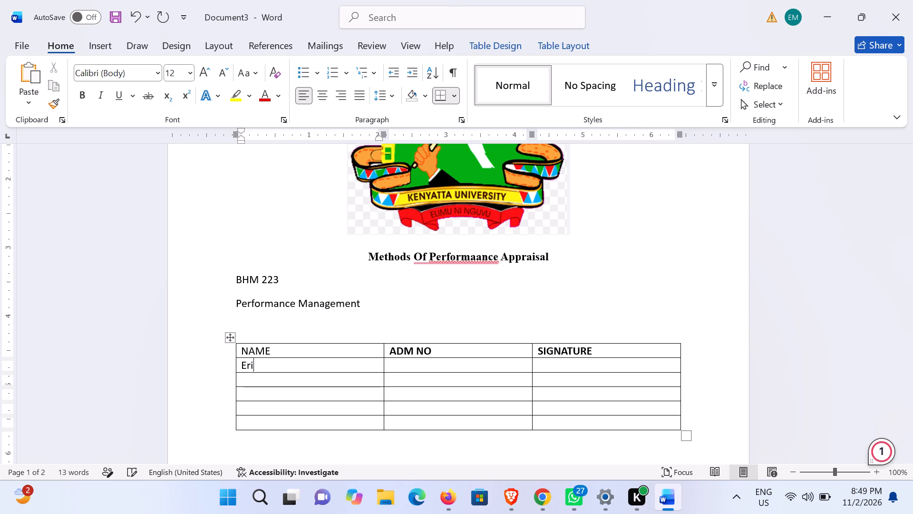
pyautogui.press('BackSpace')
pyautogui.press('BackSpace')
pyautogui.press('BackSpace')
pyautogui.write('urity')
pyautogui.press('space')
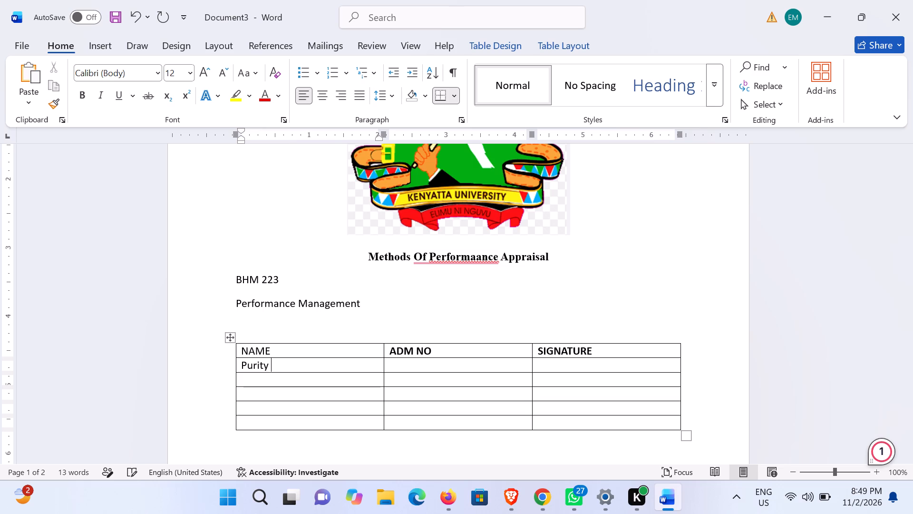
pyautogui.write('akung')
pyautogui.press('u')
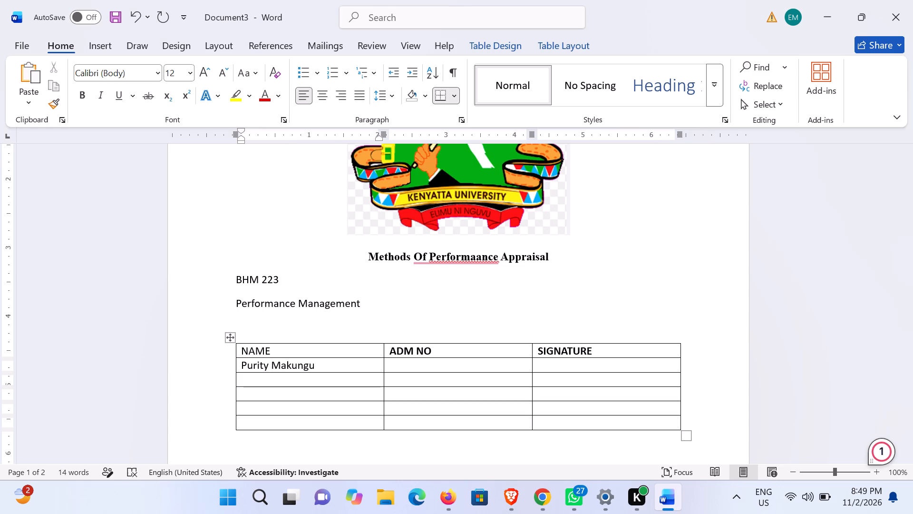
# Enter the second student's name in non-bold Times New Roman in the NAME column's third row.
pyautogui.click(247, 378)
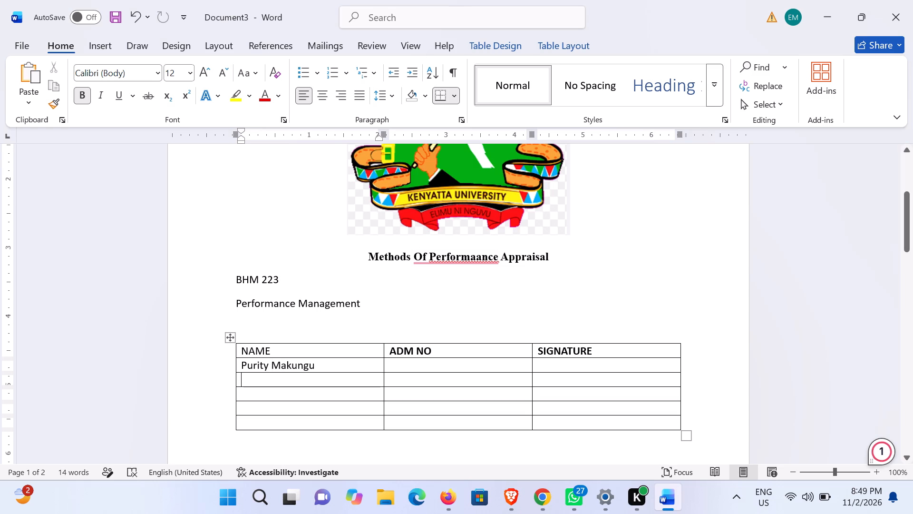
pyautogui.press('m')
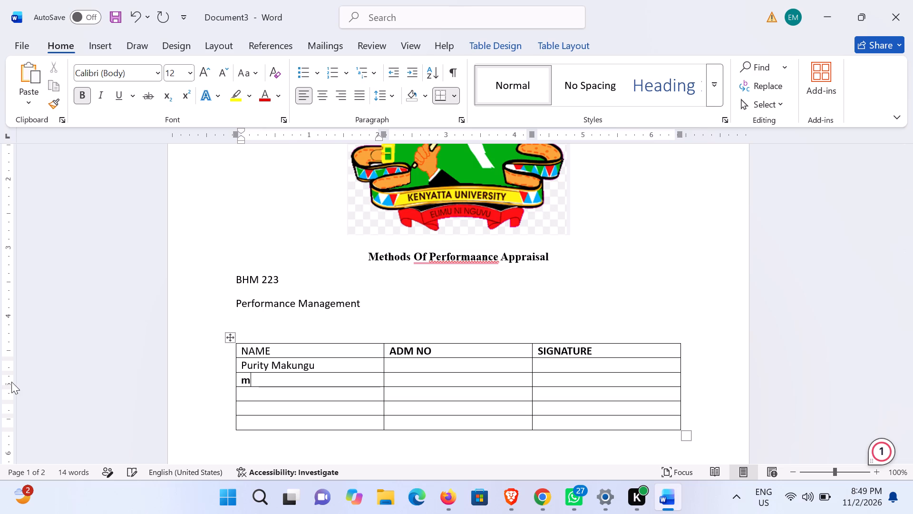
pyautogui.press('BackSpace')
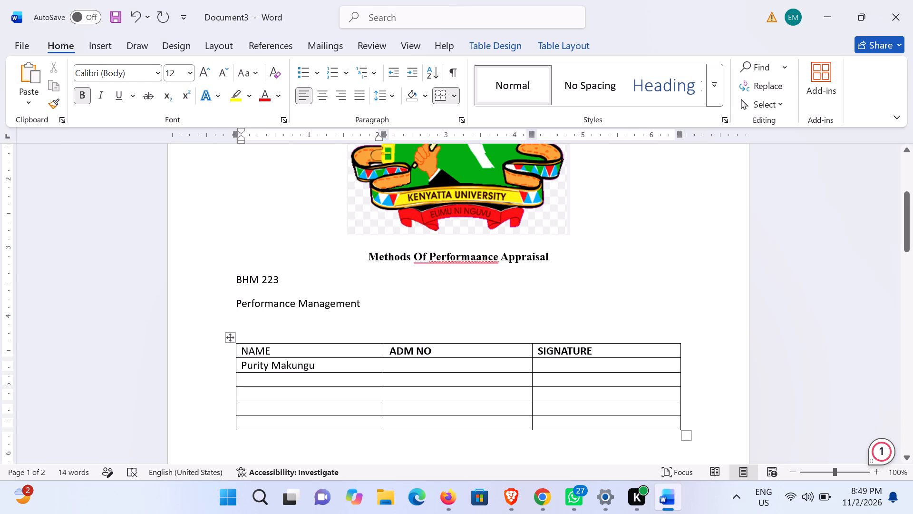
pyautogui.click(159, 72)
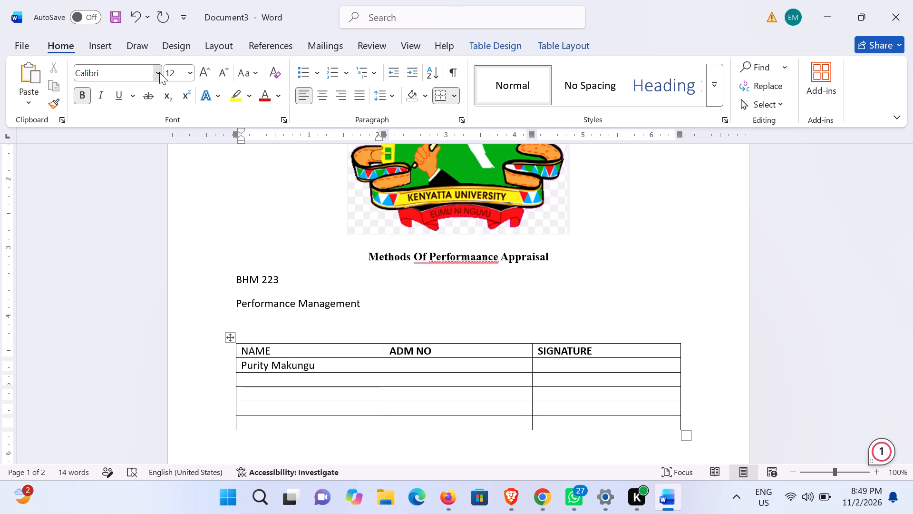
pyautogui.click(111, 171)
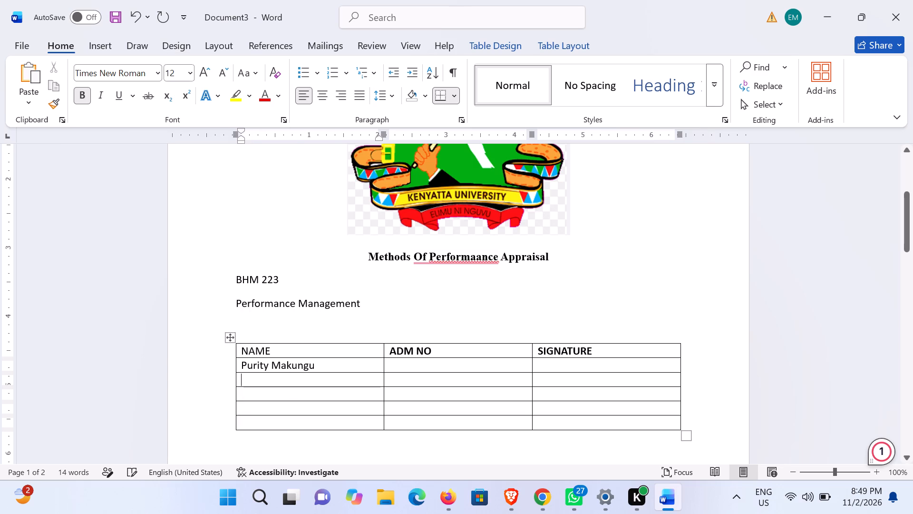
pyautogui.click(87, 103)
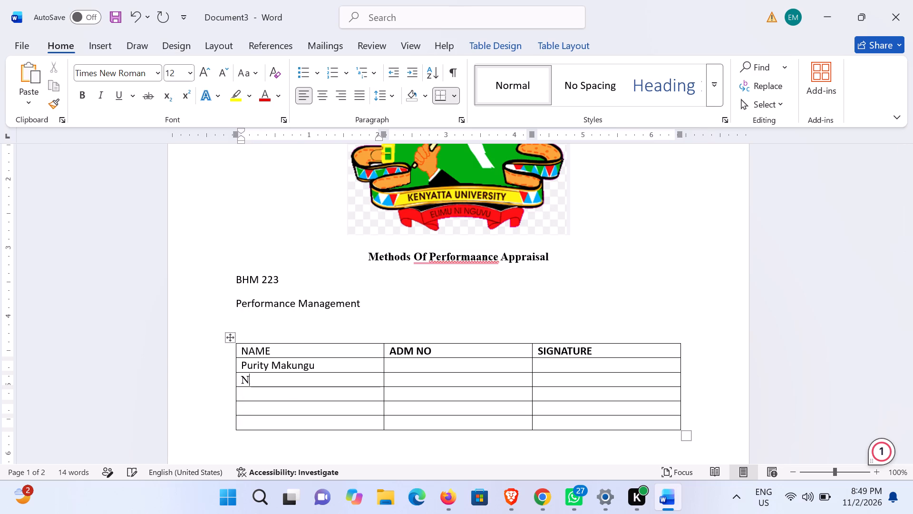
pyautogui.press('BackSpace')
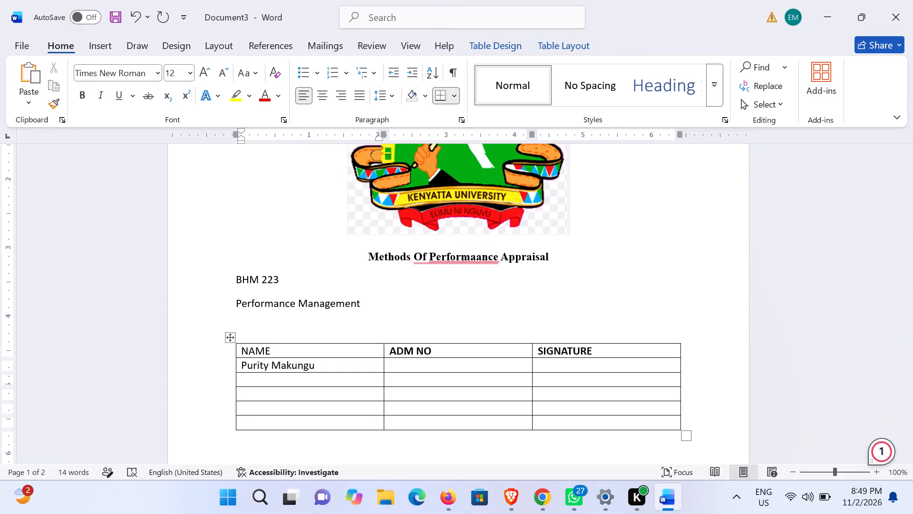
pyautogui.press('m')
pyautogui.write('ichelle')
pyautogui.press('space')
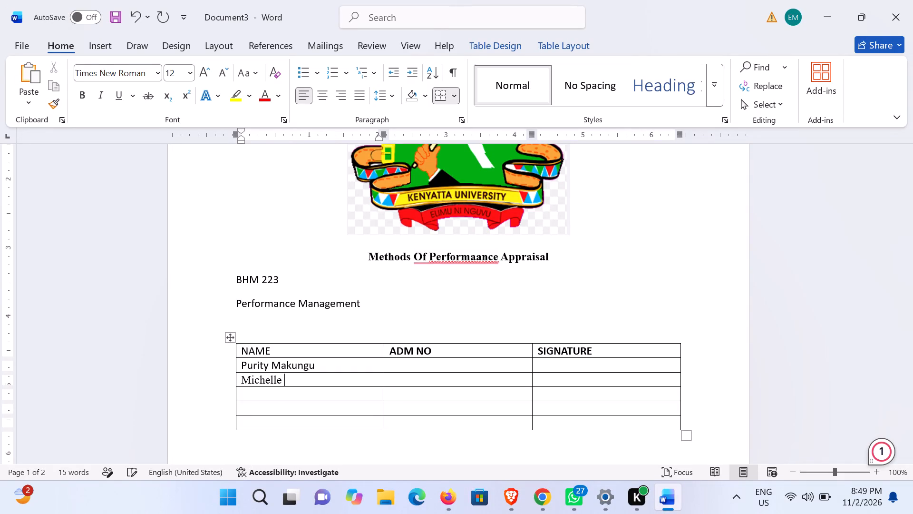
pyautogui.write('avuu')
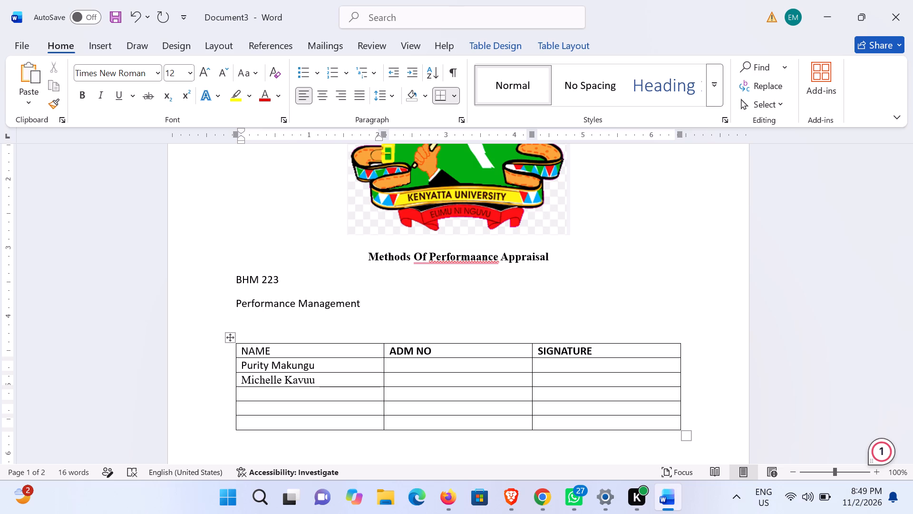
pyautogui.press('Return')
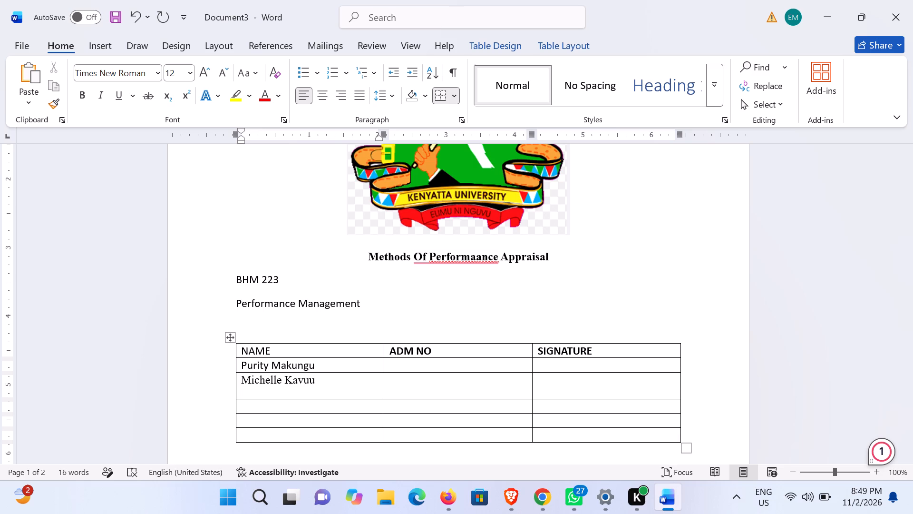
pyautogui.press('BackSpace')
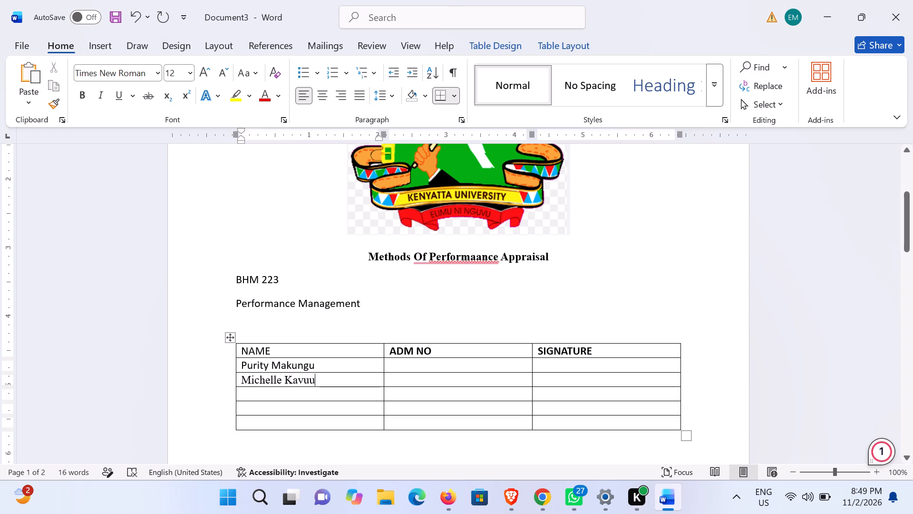
# Enter the third student's name in non-bold text in the NAME column's fourth row.
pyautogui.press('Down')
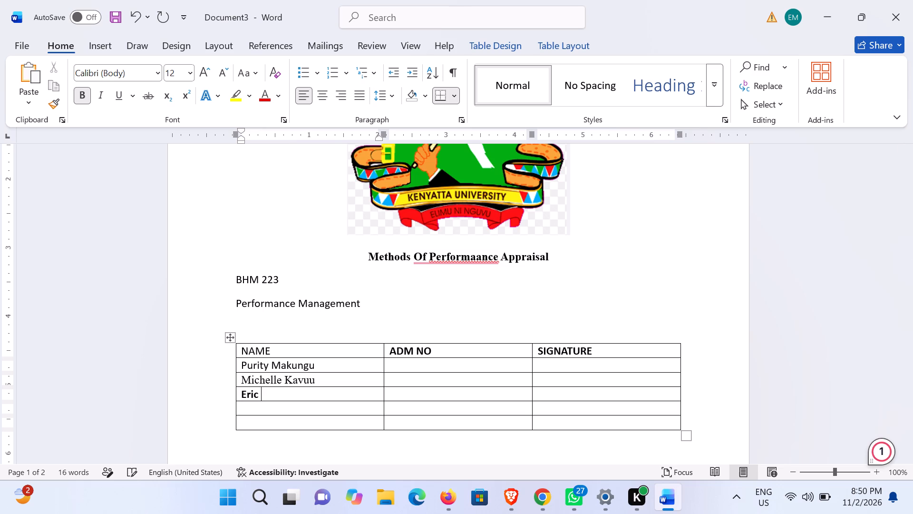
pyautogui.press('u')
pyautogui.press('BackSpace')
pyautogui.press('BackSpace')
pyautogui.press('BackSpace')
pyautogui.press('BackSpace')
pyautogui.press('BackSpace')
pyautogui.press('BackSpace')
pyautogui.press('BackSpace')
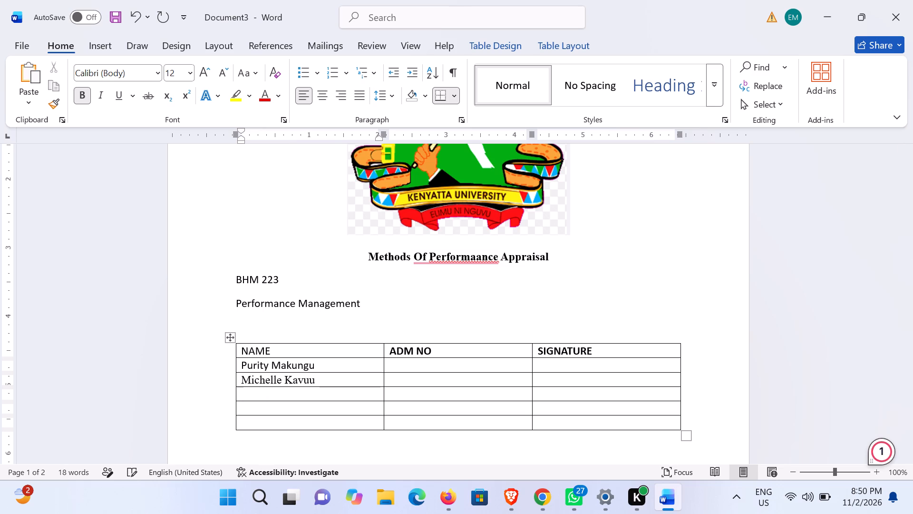
pyautogui.click(77, 100)
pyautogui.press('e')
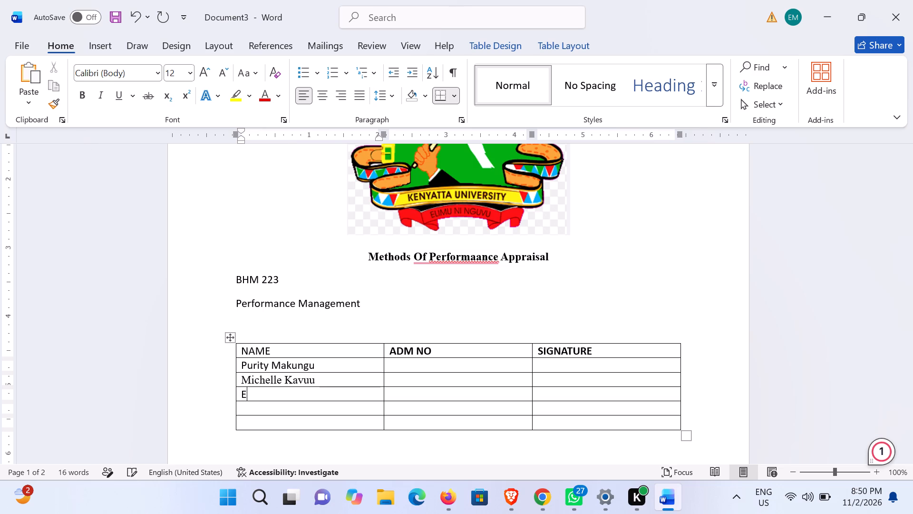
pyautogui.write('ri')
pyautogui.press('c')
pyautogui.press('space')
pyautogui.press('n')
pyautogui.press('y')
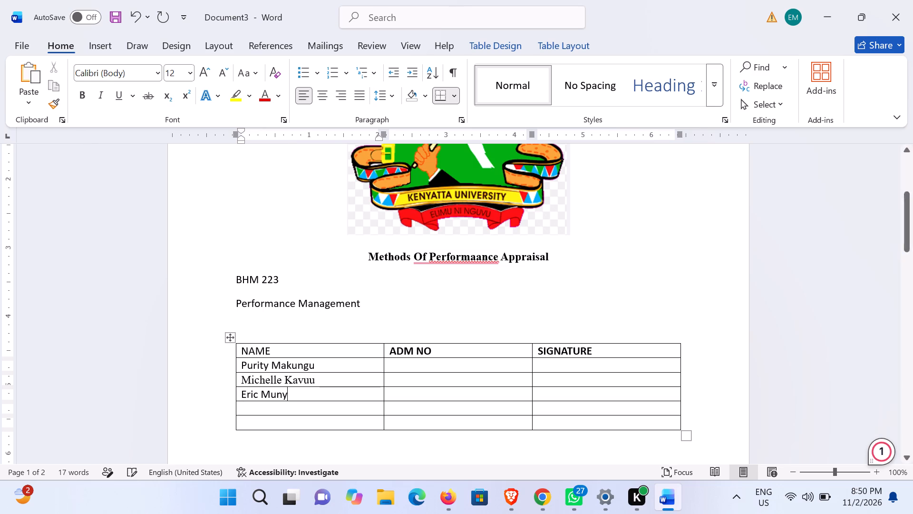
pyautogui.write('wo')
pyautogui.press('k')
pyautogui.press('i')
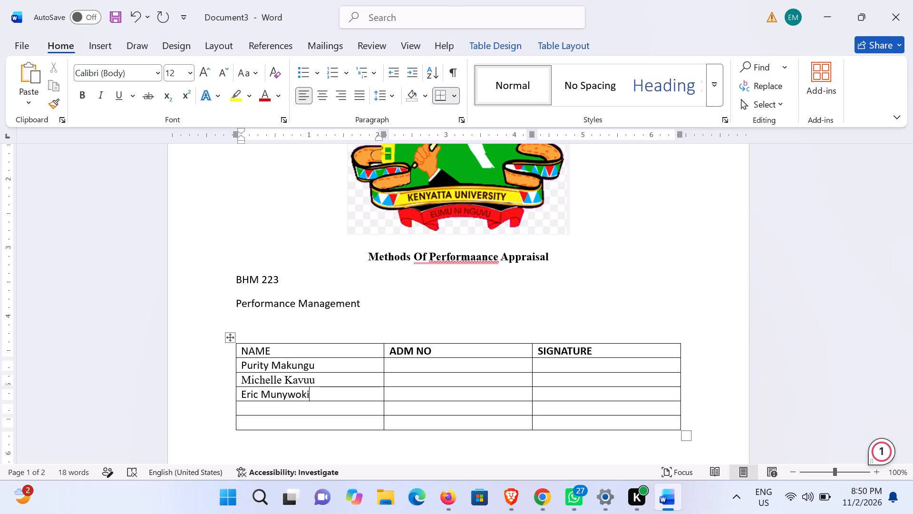
# Enter the fourth student's name in non-bold text in the NAME column's fifth row.
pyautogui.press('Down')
pyautogui.click(75, 99)
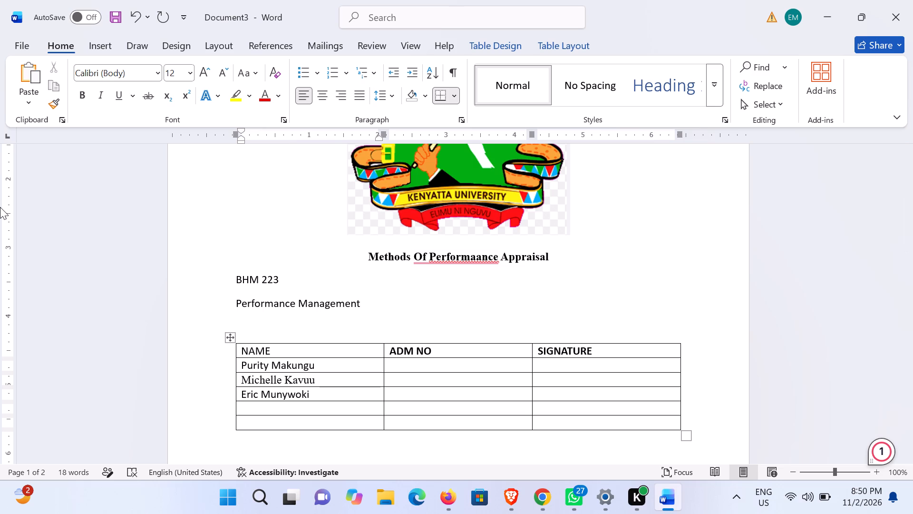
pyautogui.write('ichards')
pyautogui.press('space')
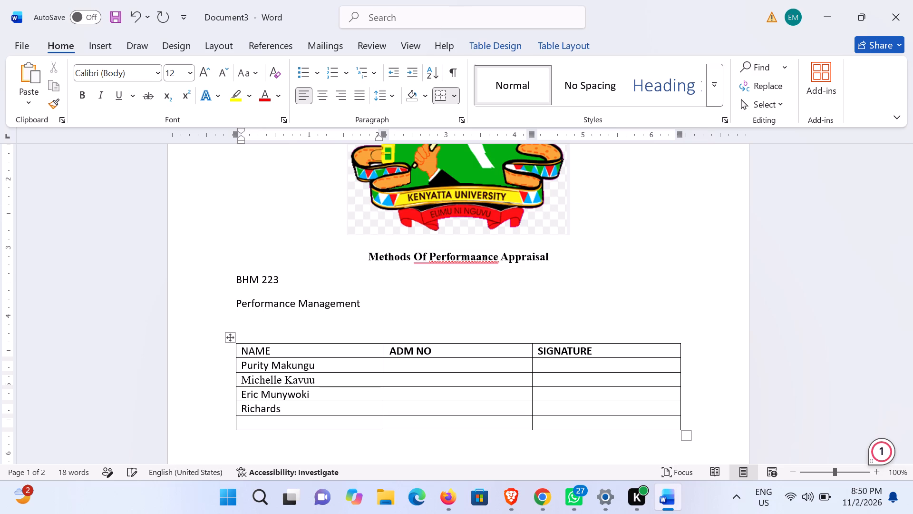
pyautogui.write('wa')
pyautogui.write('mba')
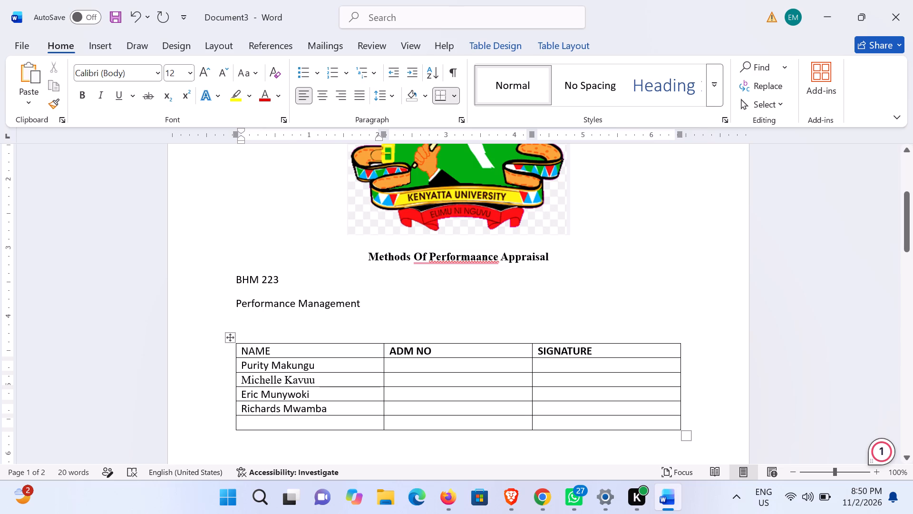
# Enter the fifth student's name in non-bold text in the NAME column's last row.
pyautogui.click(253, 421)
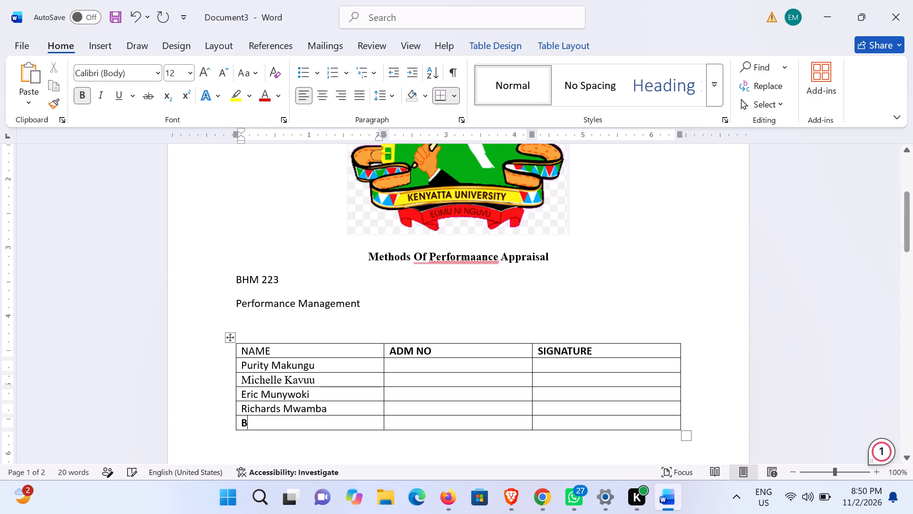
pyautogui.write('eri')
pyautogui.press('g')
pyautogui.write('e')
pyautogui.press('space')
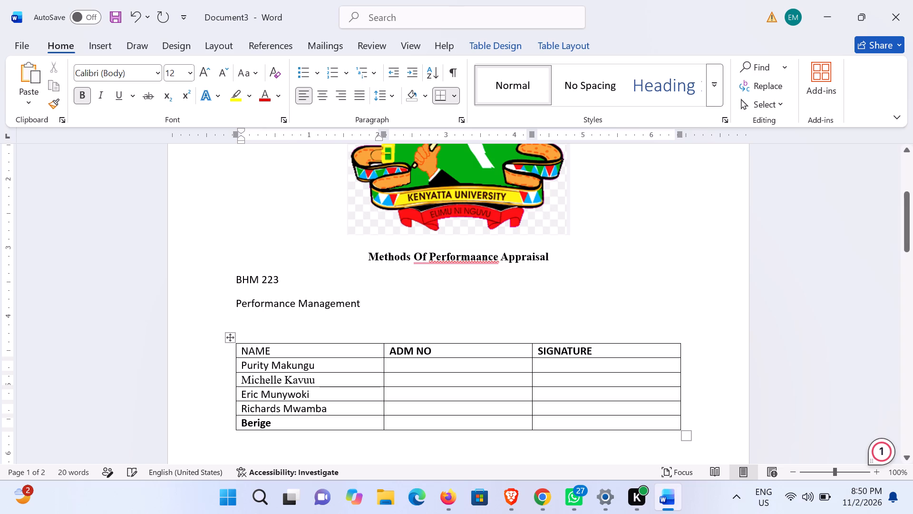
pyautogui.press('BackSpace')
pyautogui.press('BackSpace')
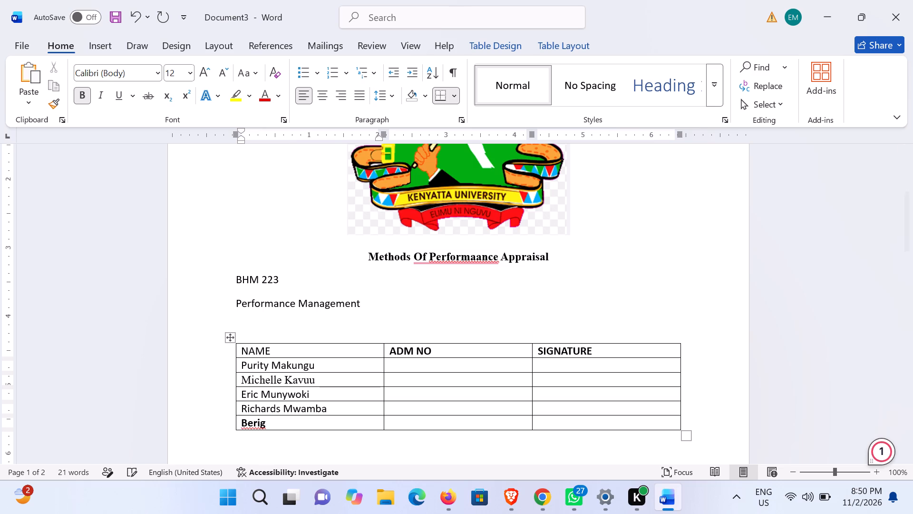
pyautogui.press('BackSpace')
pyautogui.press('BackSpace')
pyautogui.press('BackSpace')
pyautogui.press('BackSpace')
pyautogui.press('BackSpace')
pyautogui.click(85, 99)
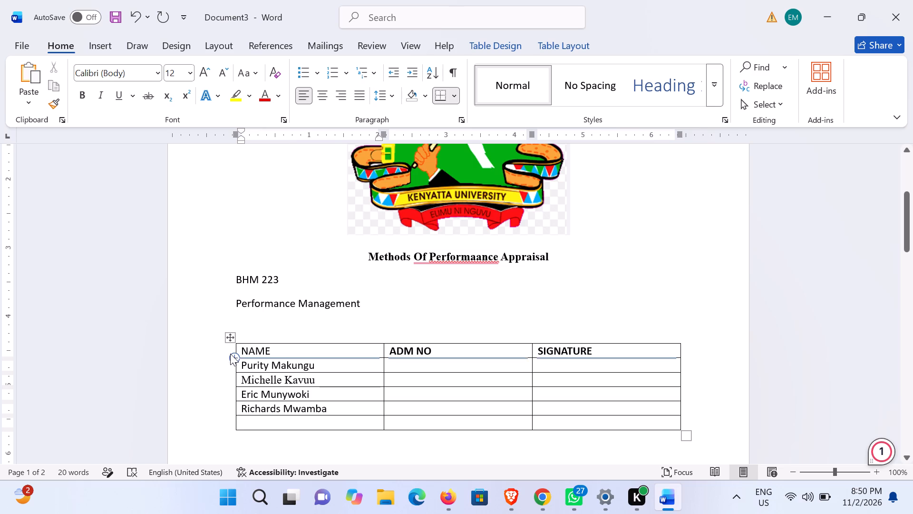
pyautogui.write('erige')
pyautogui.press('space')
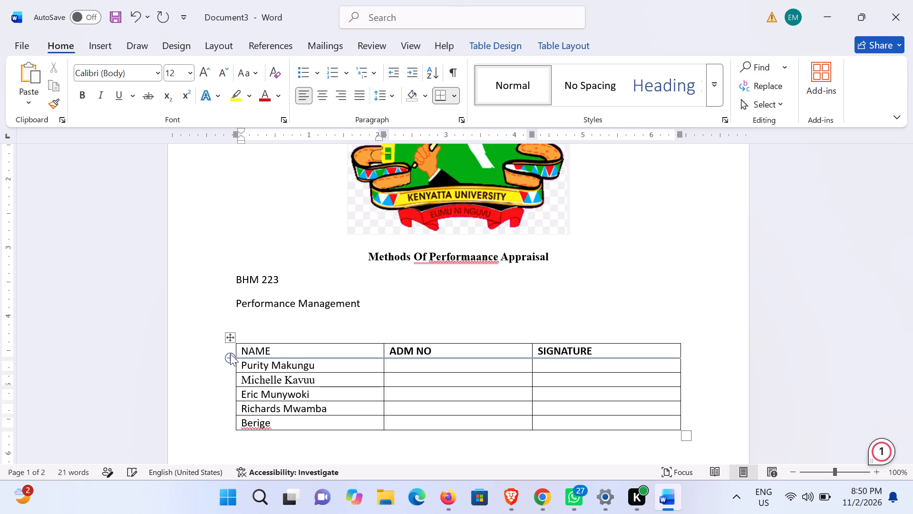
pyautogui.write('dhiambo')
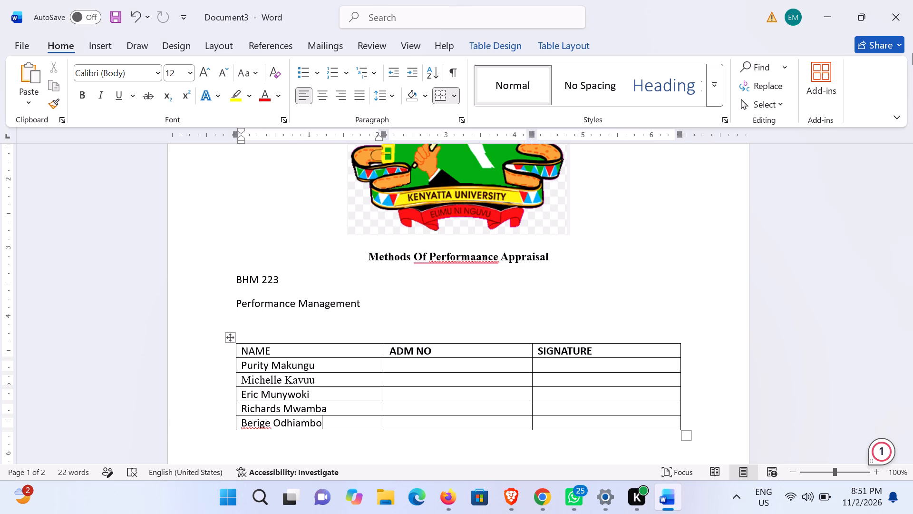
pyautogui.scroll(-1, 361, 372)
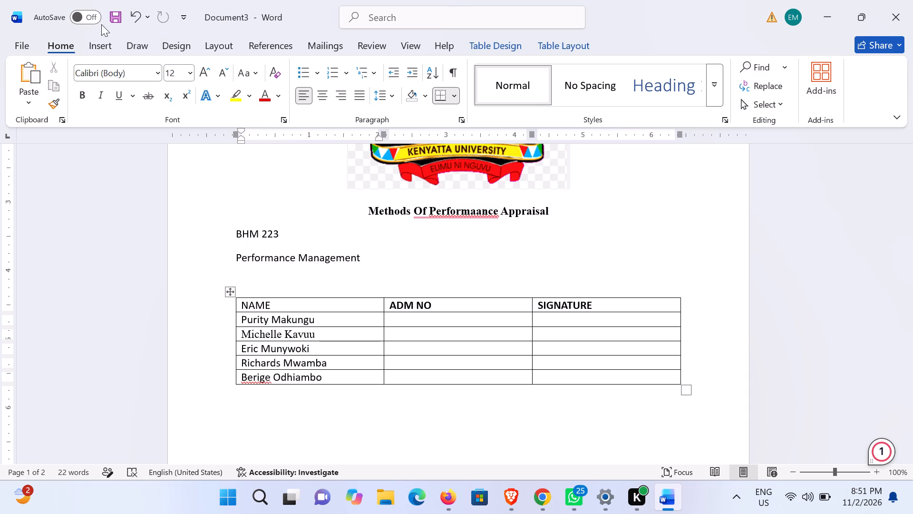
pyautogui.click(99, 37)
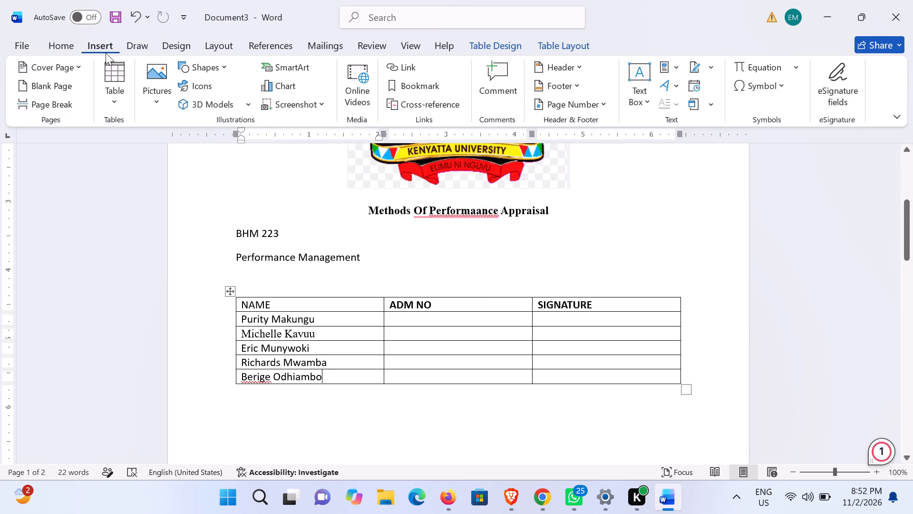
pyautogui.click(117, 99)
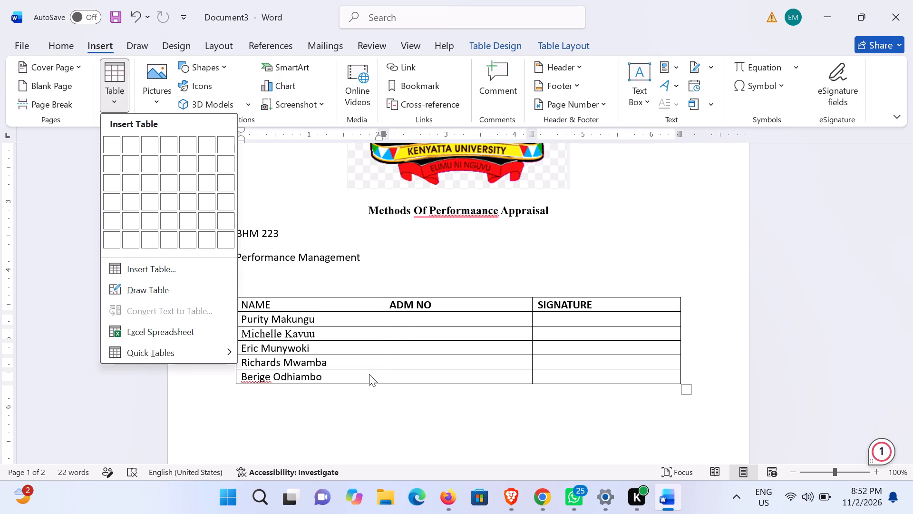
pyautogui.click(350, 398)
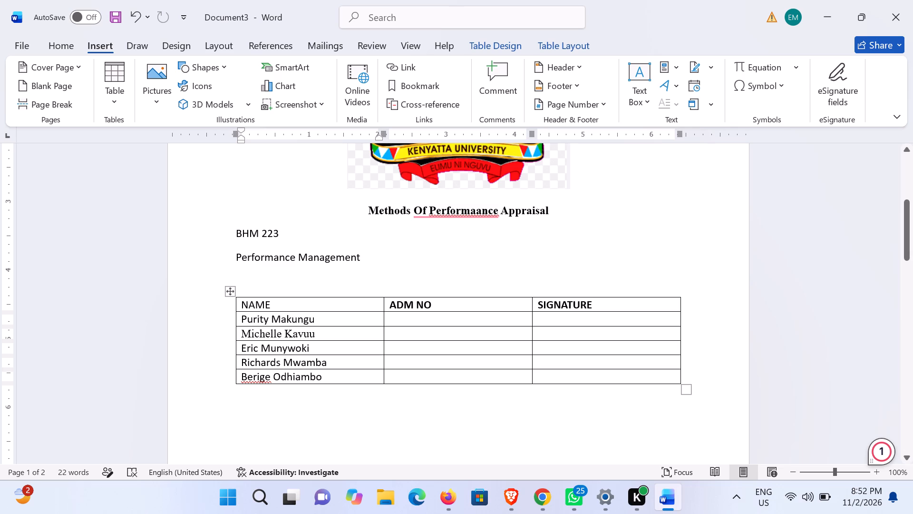
# Delete the whole student name, admission number and signature table below the course details.
pyautogui.moveTo(570, 431); pyautogui.dragTo(215, 316)
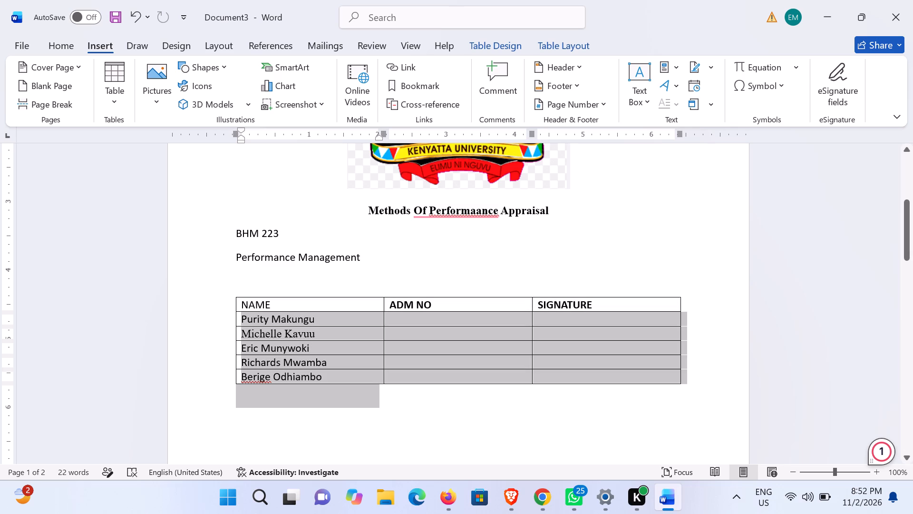
pyautogui.moveTo(215, 316); pyautogui.dragTo(217, 308)
pyautogui.press('BackSpace')
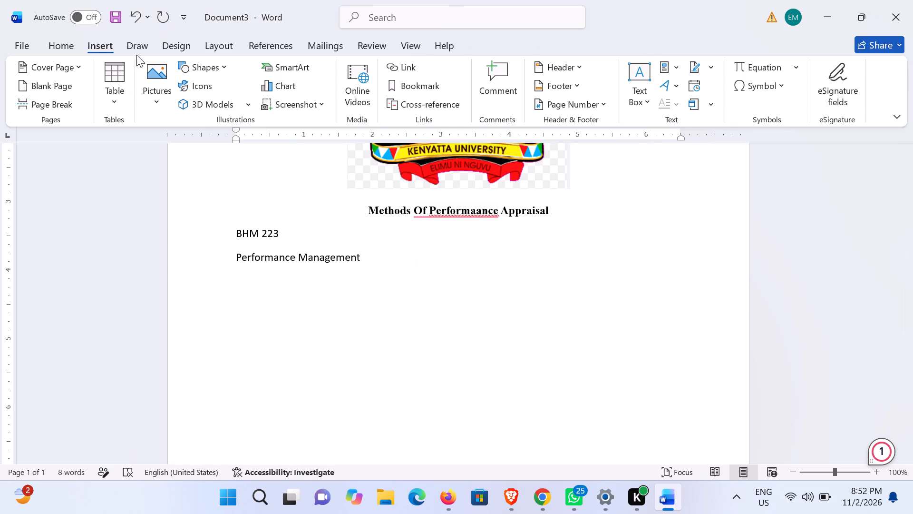
# Insert a new table with 3 columns and 7 rows below the Performance Management line.
pyautogui.click(112, 101)
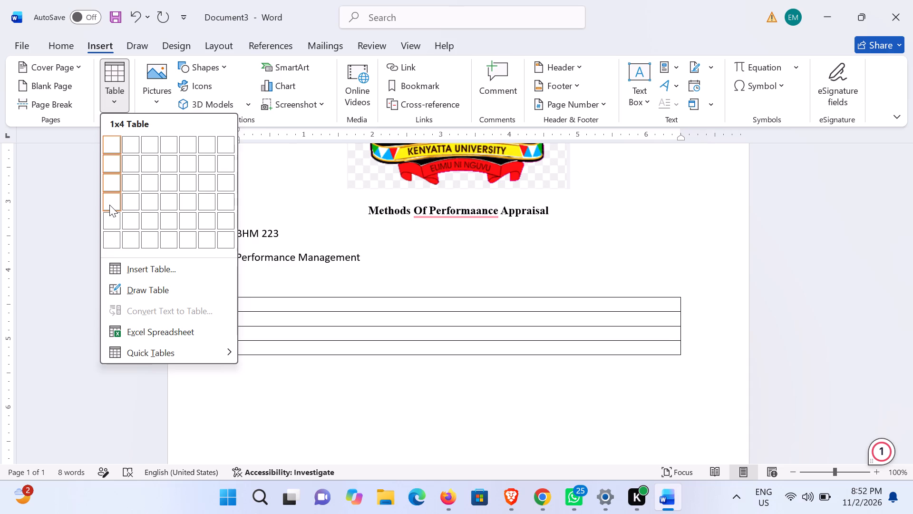
pyautogui.click(140, 270)
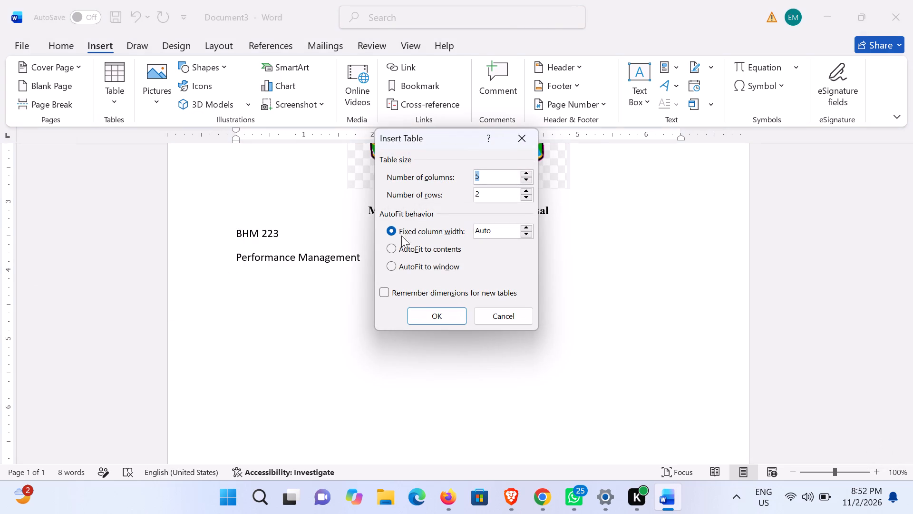
pyautogui.doubleClick(524, 179)
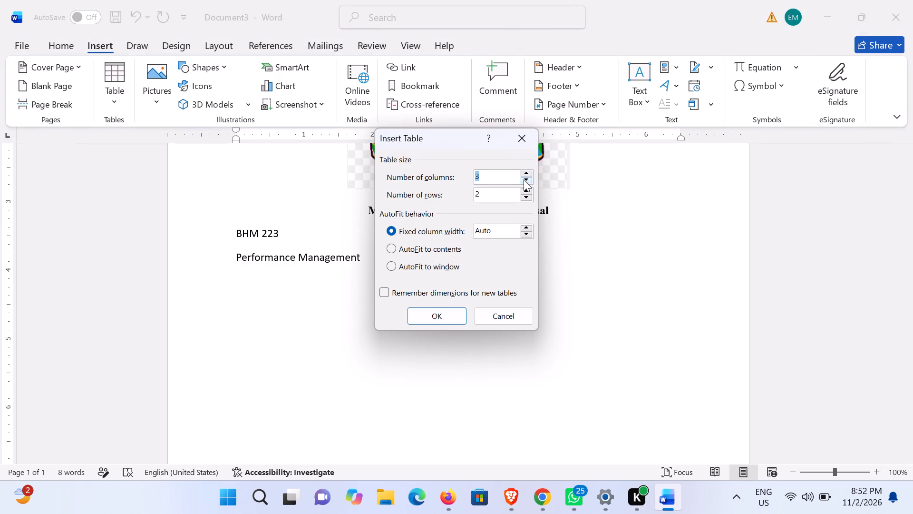
pyautogui.tripleClick(524, 190)
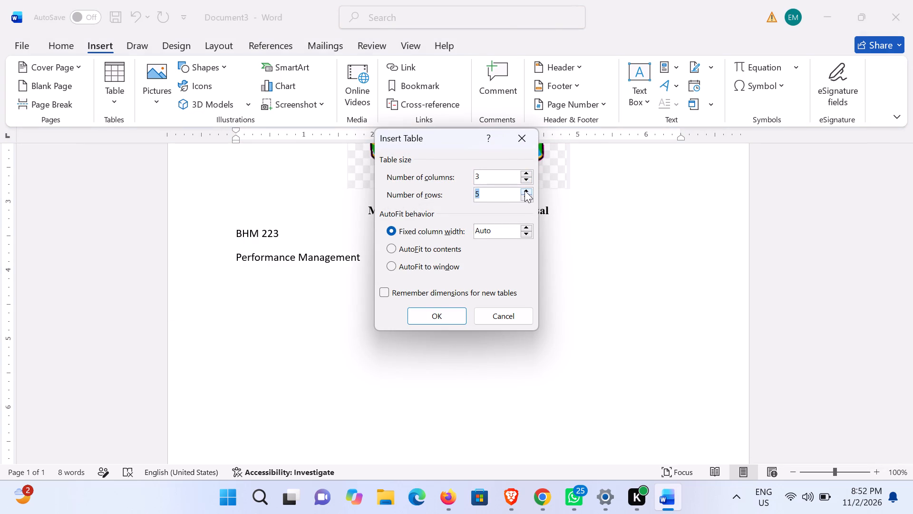
pyautogui.click(524, 190)
pyautogui.click(524, 190)
pyautogui.click(431, 310)
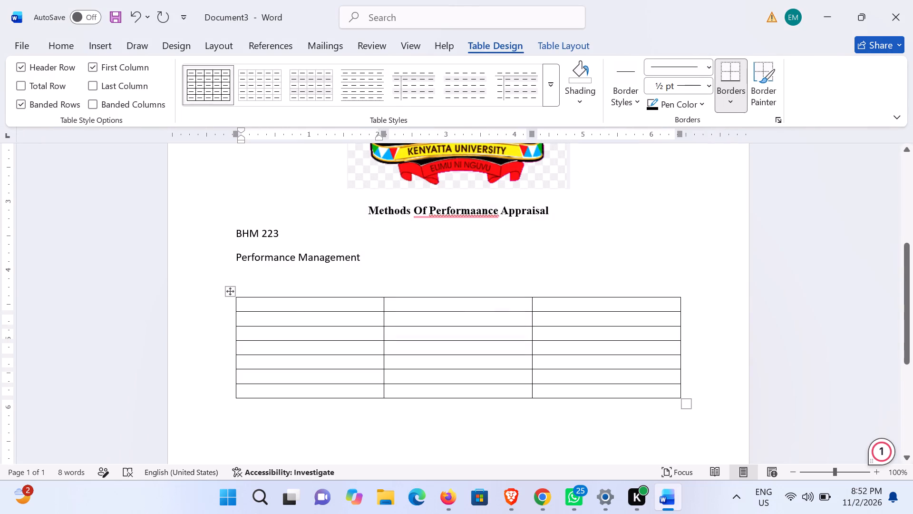
# Fill the table's header row with NAME in Times New Roman, ADM NO and SIGN.
pyautogui.click(67, 40)
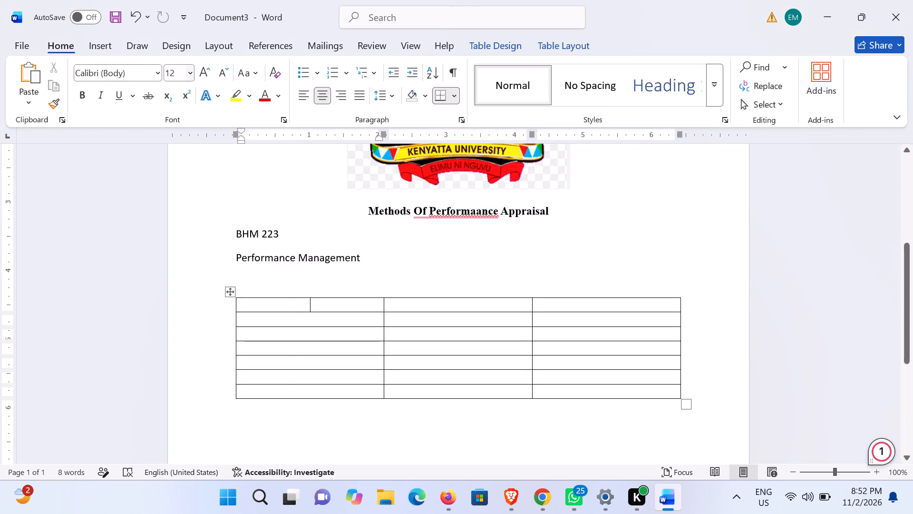
pyautogui.click(160, 76)
pyautogui.click(139, 168)
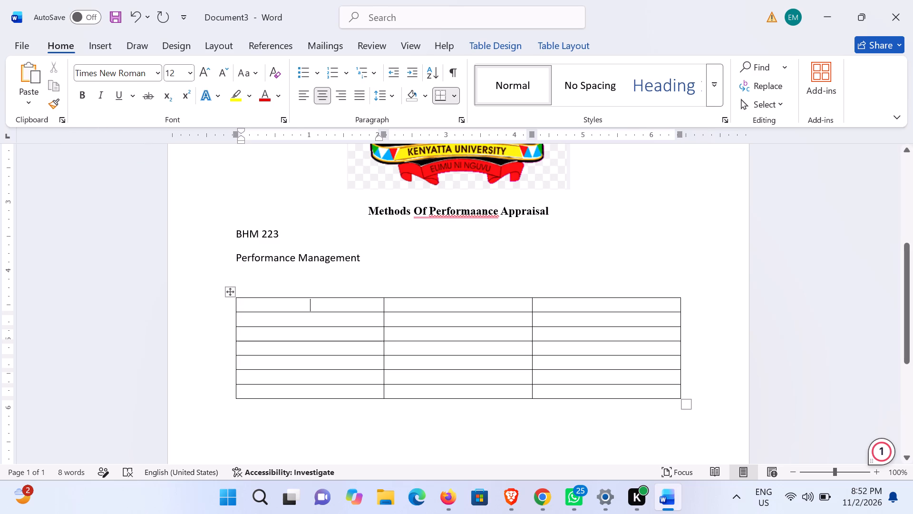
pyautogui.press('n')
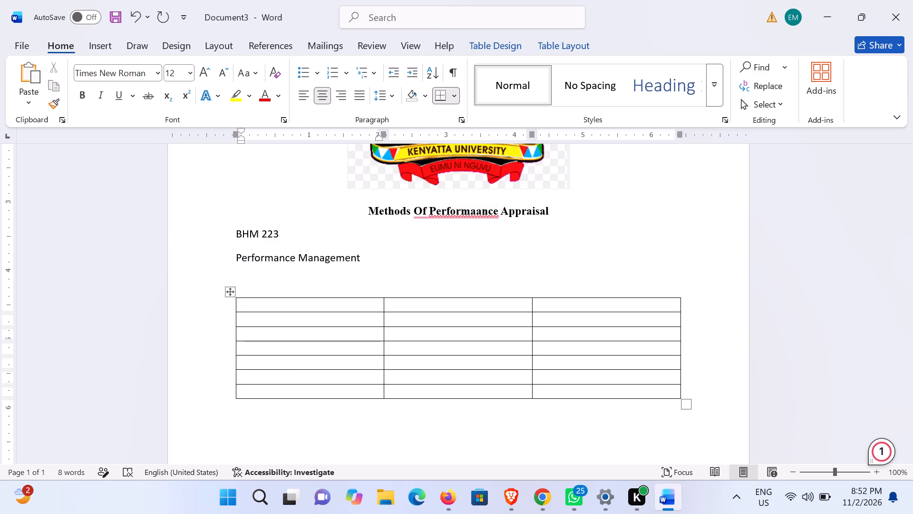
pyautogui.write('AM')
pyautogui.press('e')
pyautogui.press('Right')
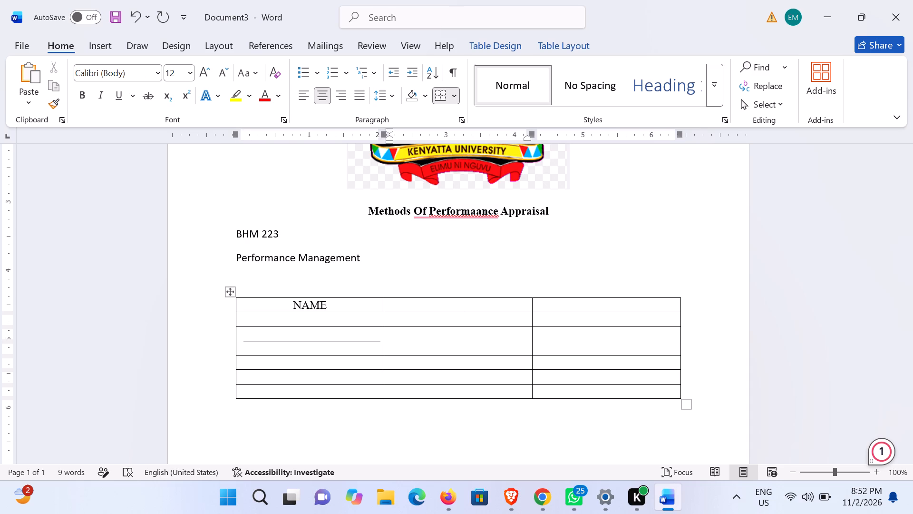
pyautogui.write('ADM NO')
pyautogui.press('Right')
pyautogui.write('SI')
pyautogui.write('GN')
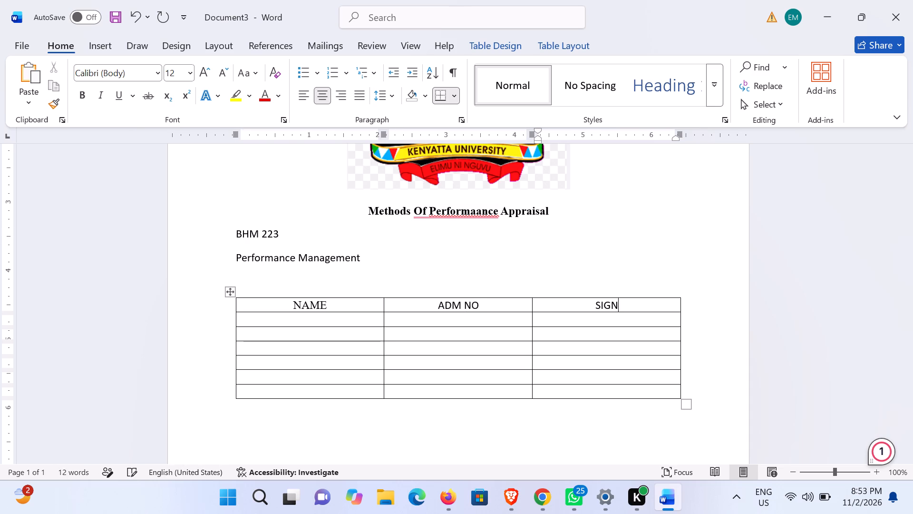
# Enter the first student's name in Times New Roman in the NAME column's first row under the header.
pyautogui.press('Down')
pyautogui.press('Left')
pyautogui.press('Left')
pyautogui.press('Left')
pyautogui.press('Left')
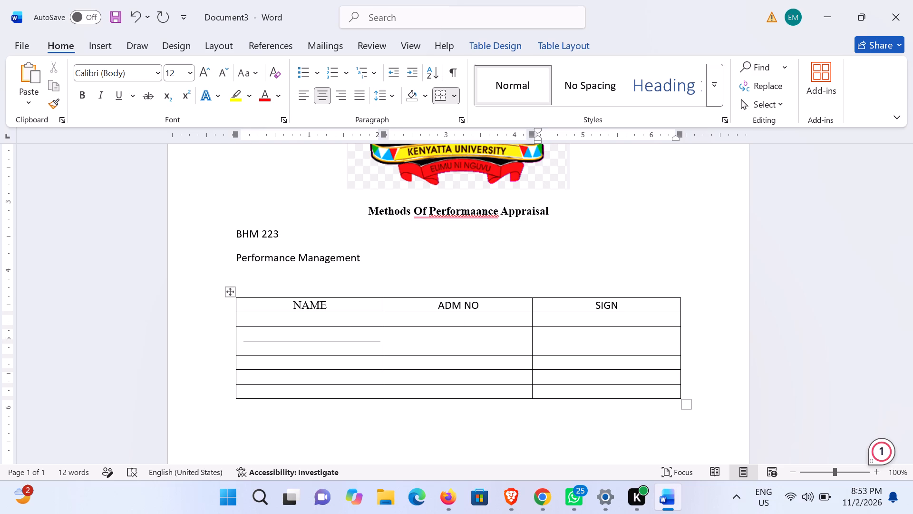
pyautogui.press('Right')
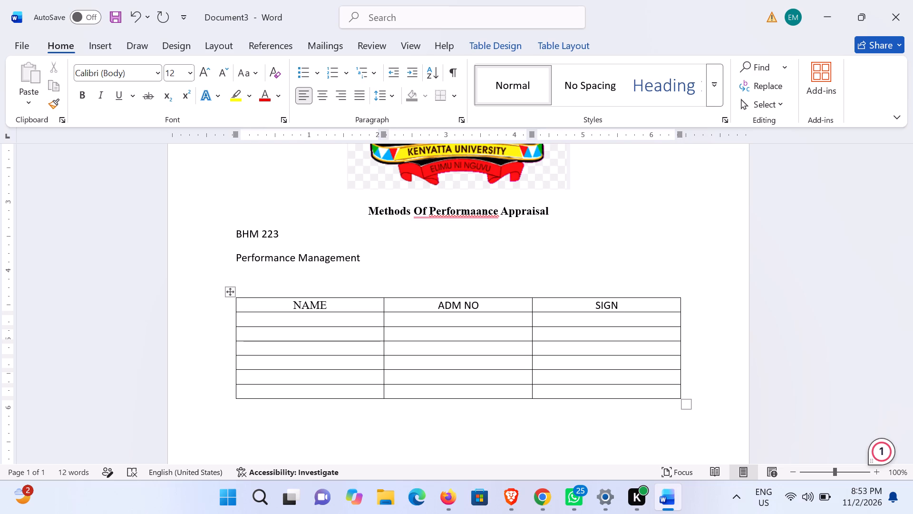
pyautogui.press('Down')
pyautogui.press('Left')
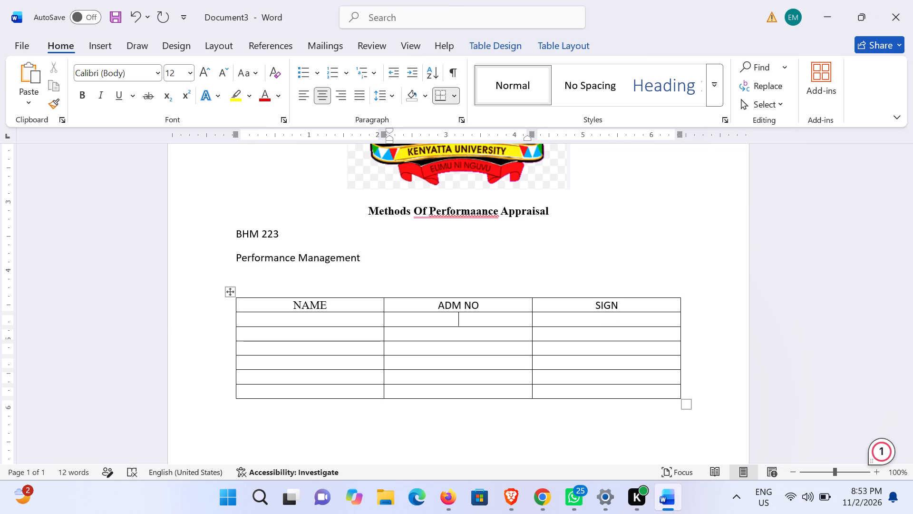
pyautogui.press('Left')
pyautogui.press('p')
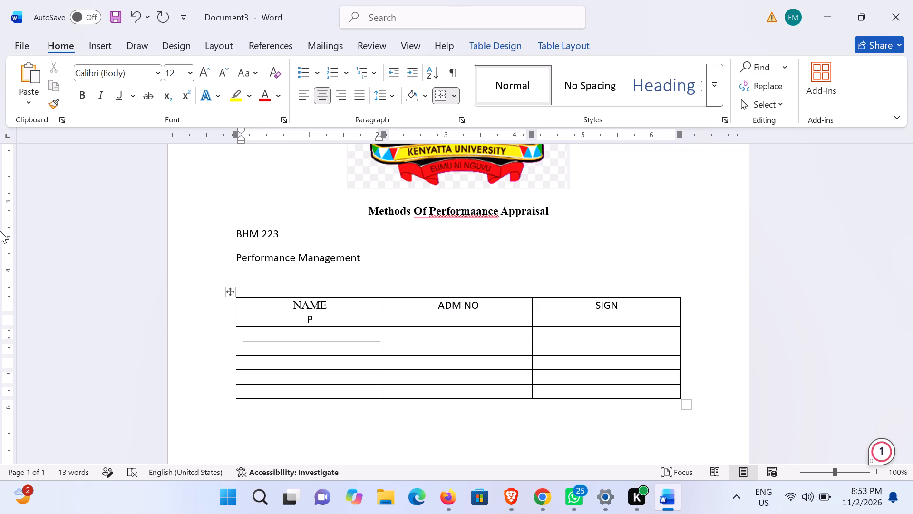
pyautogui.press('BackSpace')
pyautogui.click(160, 74)
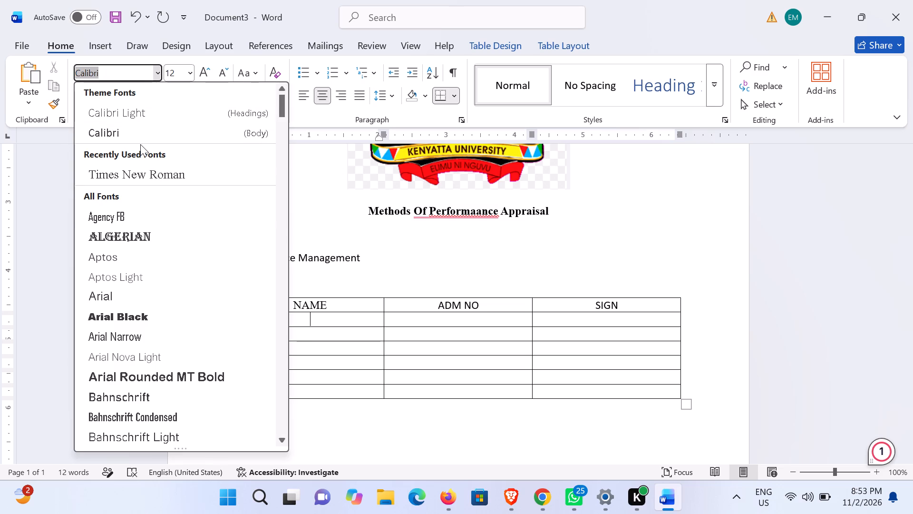
pyautogui.click(110, 168)
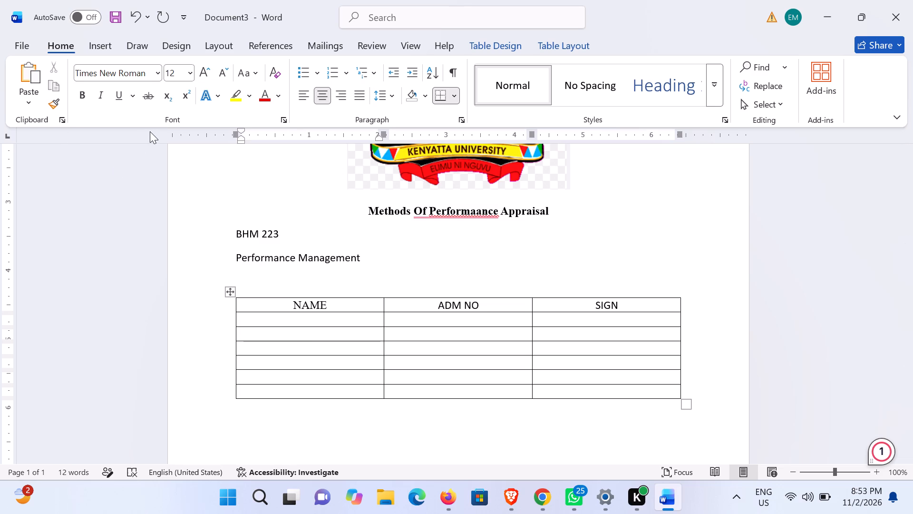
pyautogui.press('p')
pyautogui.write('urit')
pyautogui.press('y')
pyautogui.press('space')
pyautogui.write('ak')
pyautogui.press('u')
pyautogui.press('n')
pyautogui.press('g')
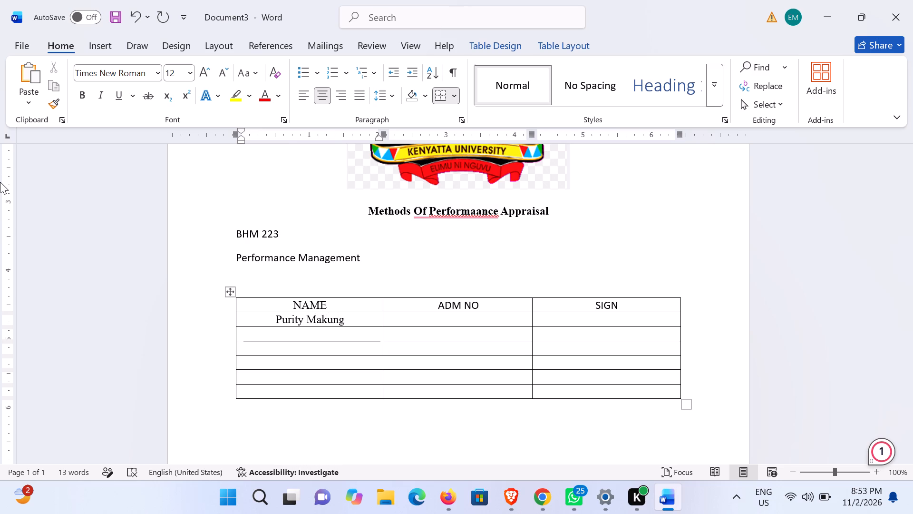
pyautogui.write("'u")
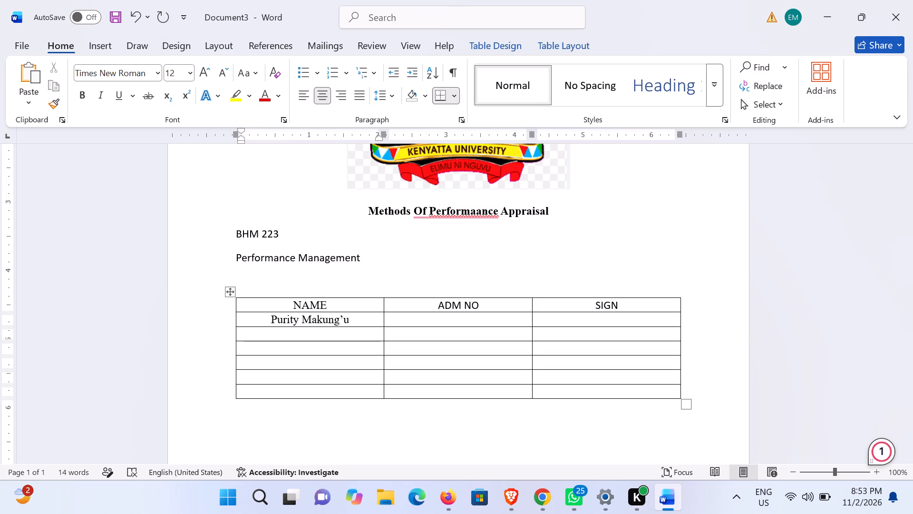
# Enter the second and third students' names in the next two rows of the NAME column.
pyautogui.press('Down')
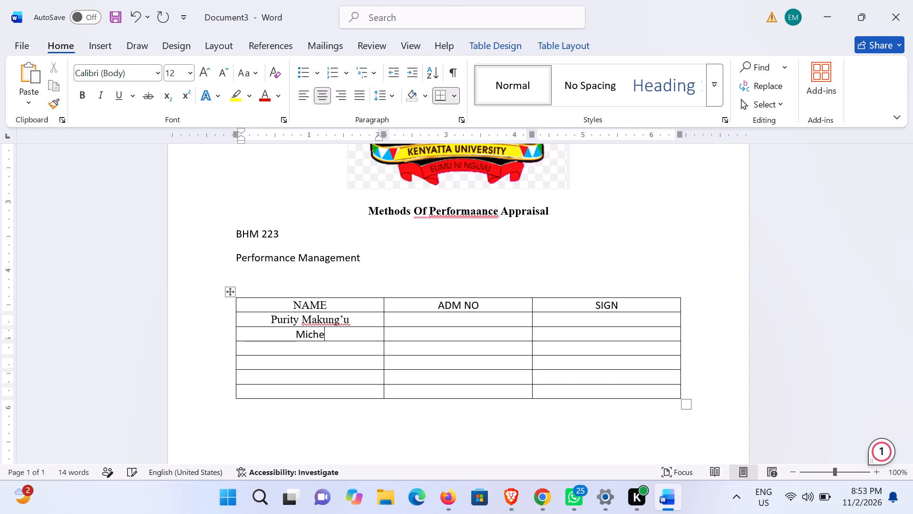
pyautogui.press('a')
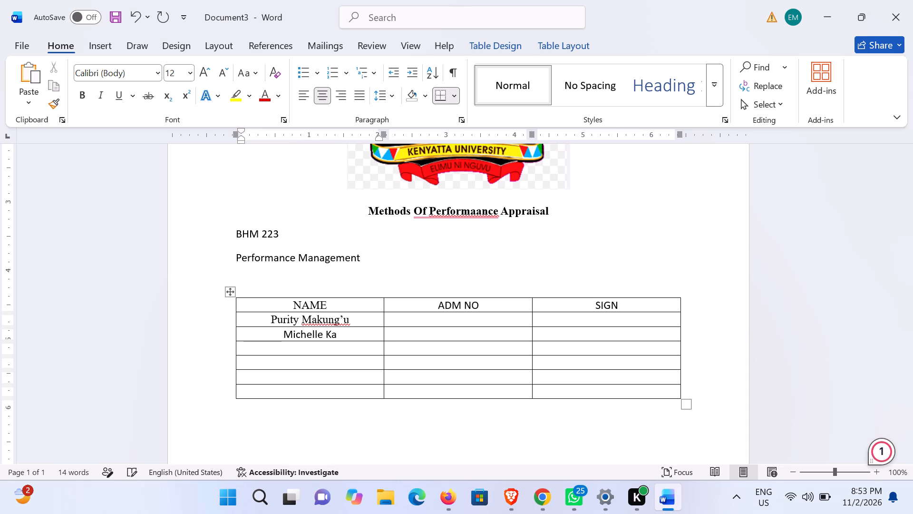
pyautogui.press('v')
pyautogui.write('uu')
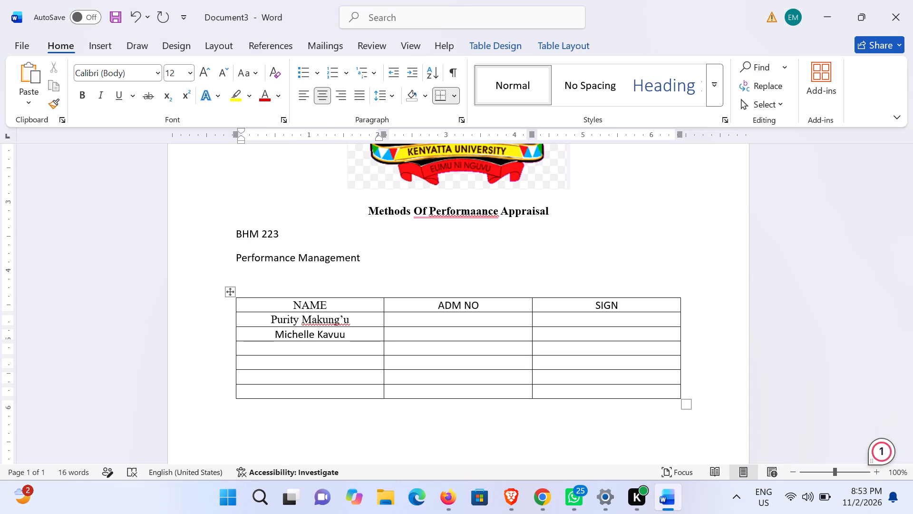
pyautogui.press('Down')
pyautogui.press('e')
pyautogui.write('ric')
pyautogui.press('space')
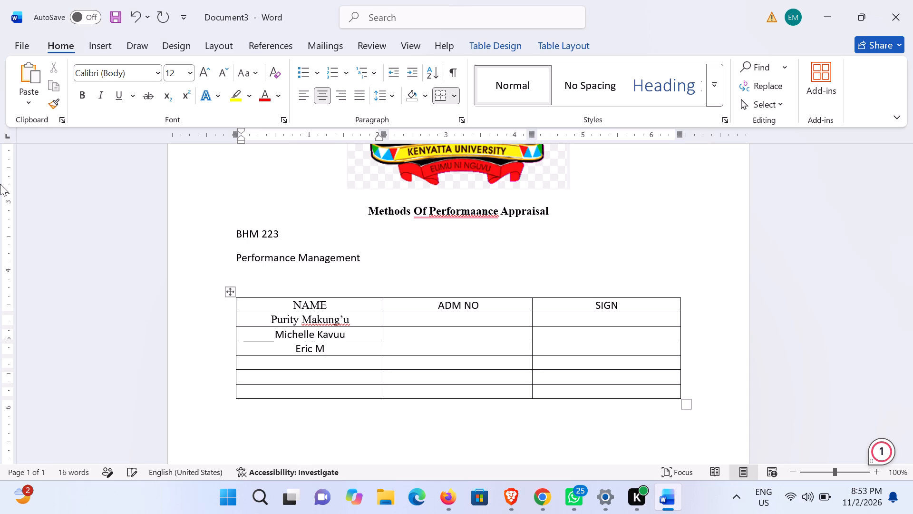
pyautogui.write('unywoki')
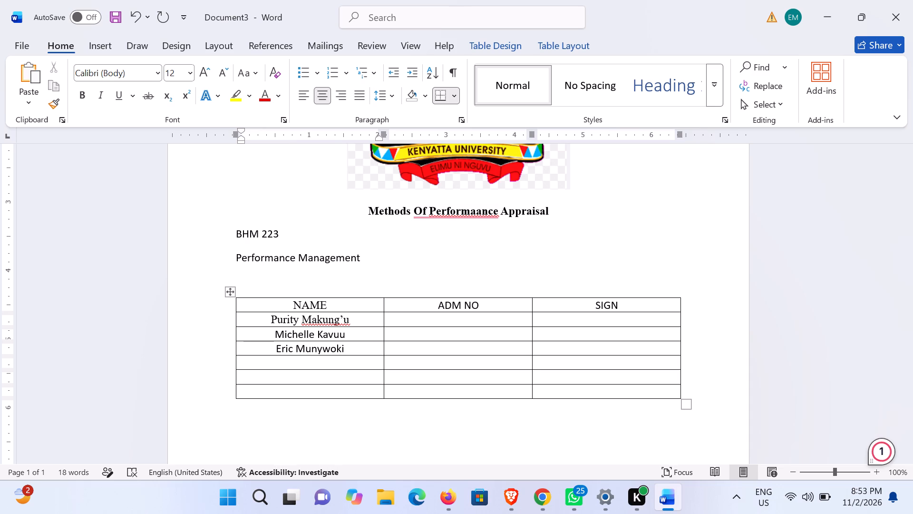
# Enter the third student's admission number in the ADM NO column beside that student's name.
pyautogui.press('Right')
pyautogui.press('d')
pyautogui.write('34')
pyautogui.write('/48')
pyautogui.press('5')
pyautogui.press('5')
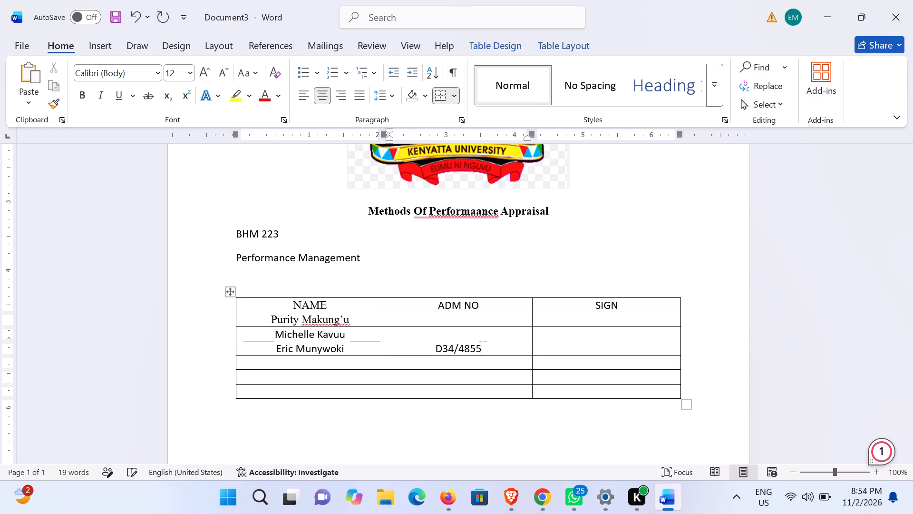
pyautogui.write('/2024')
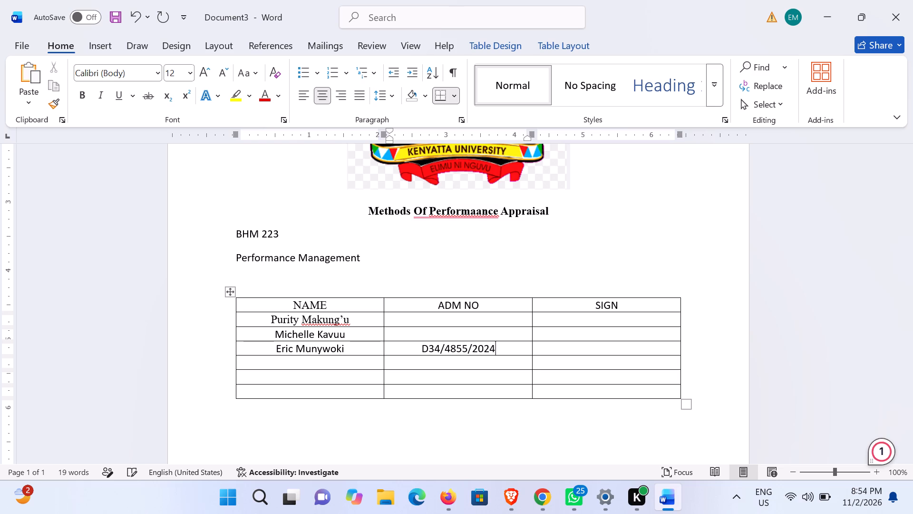
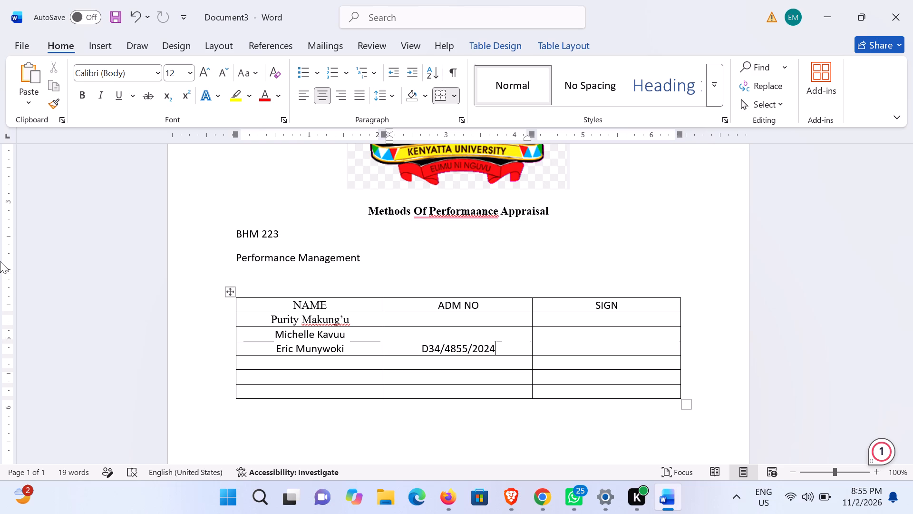
# Enter the fourth student's name in the NAME column, in the row below the third student.
pyautogui.press('Down')
pyautogui.press('Left')
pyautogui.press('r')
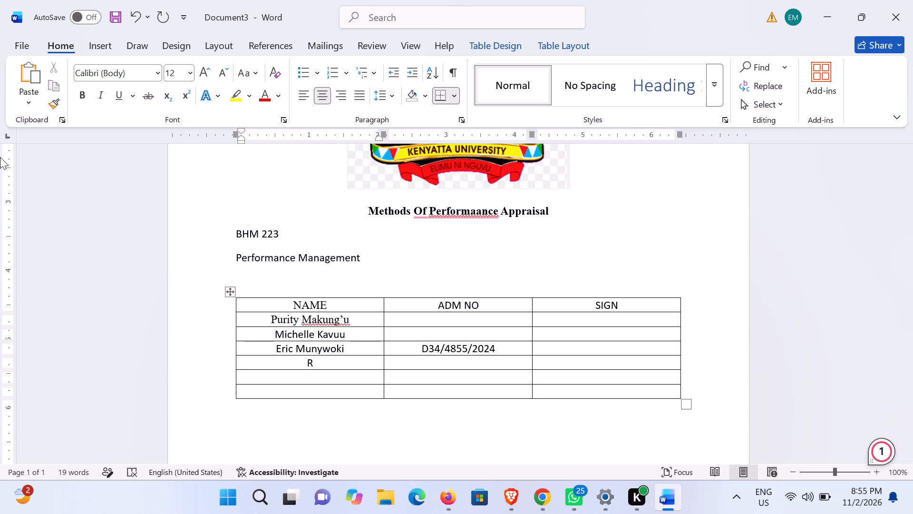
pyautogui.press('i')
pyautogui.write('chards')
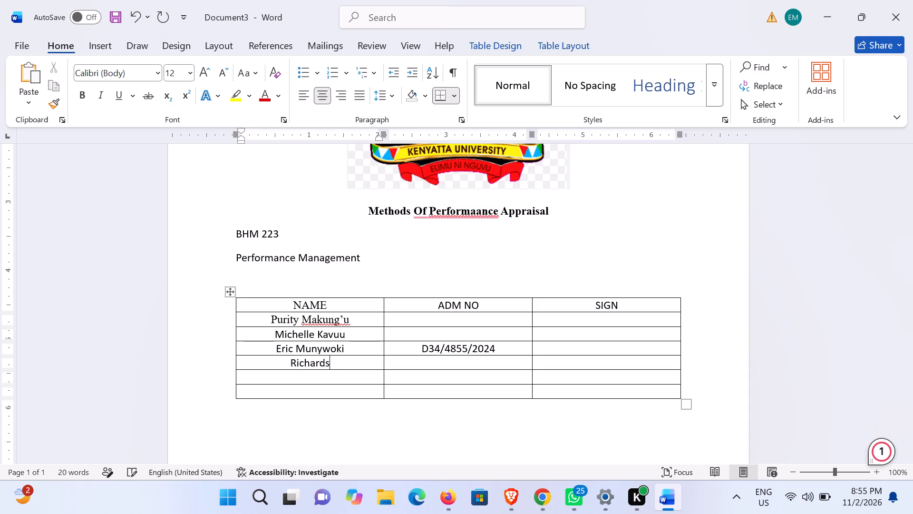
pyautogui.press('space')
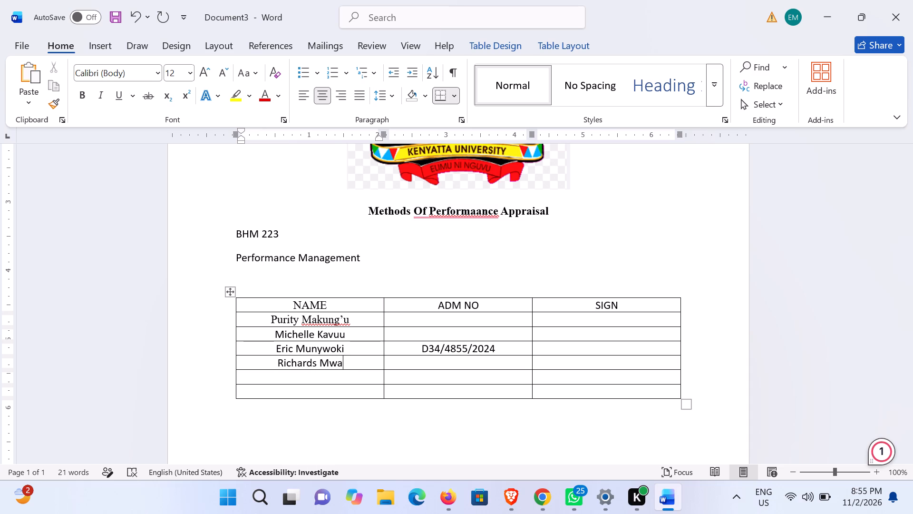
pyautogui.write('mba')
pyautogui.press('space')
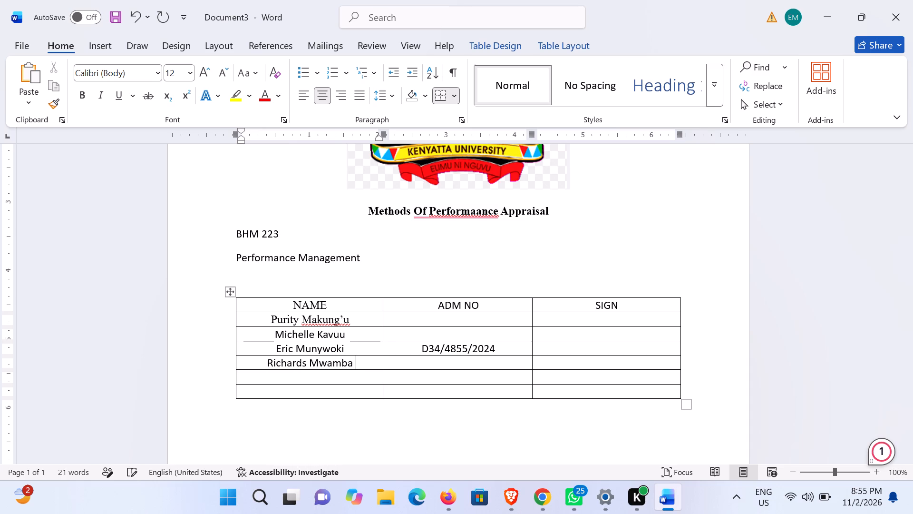
# Enter the fifth and sixth students' names in the last two rows of the NAME column.
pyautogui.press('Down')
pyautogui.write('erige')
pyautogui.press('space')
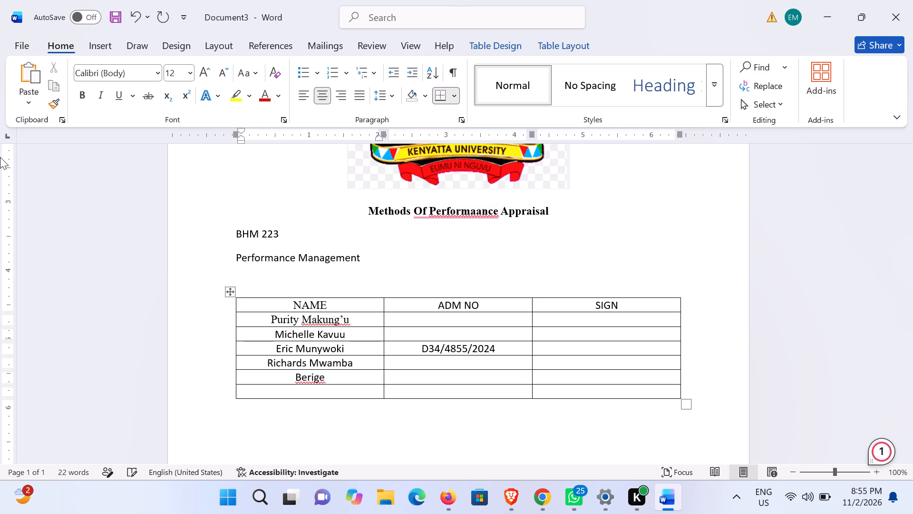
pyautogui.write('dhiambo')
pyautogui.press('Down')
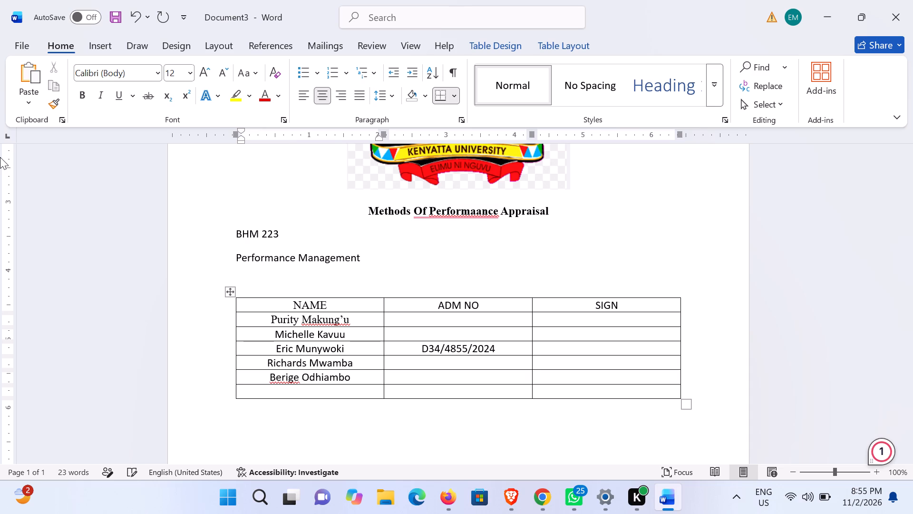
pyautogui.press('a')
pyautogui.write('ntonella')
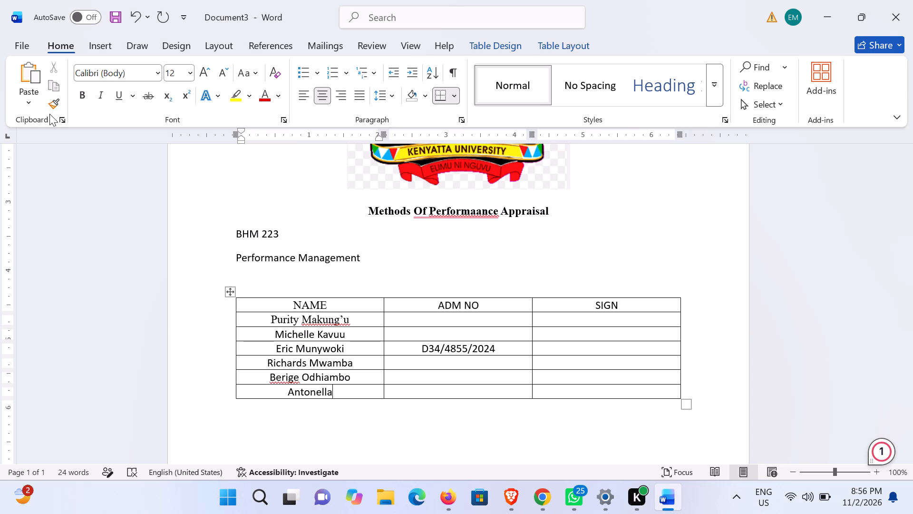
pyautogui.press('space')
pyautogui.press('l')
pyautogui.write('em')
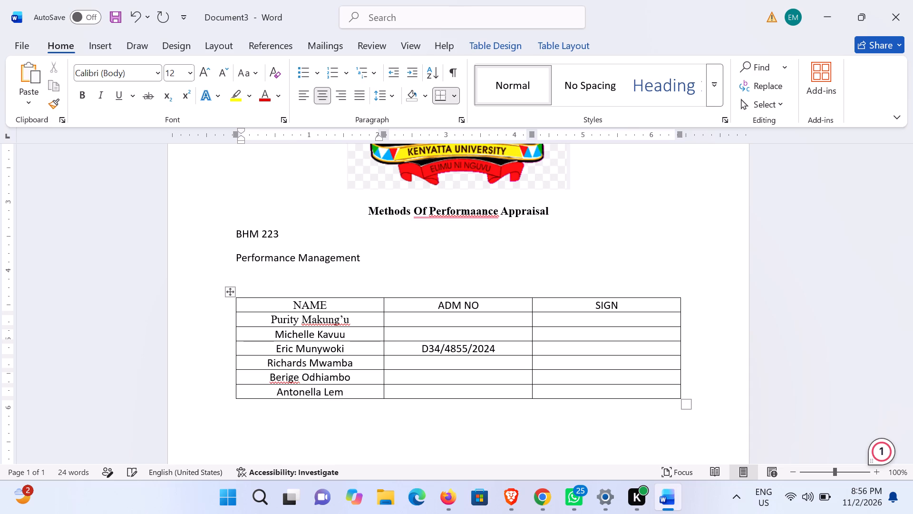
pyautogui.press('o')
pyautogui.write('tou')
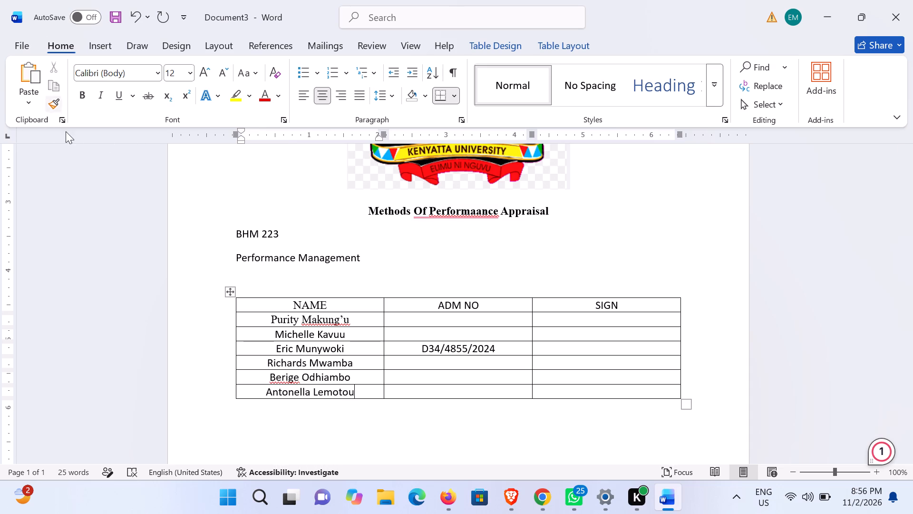
# Look over the student table and the empty space below it on the cover page.
pyautogui.scroll(-1, 367, 425)
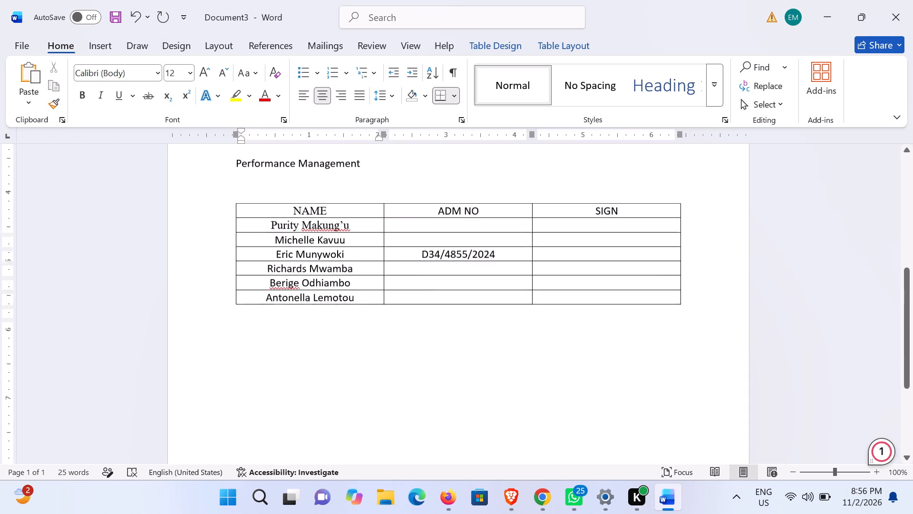
pyautogui.scroll(-2, 367, 425)
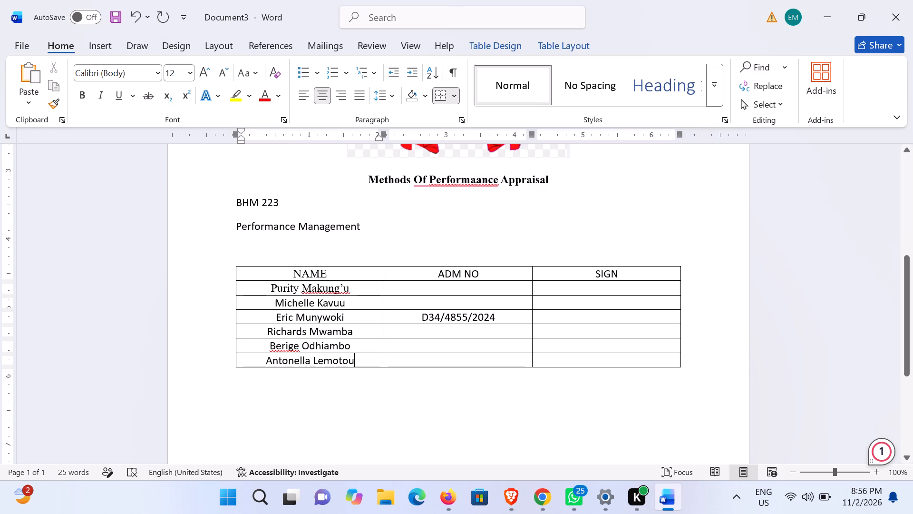
pyautogui.click(218, 267)
pyautogui.click(430, 402)
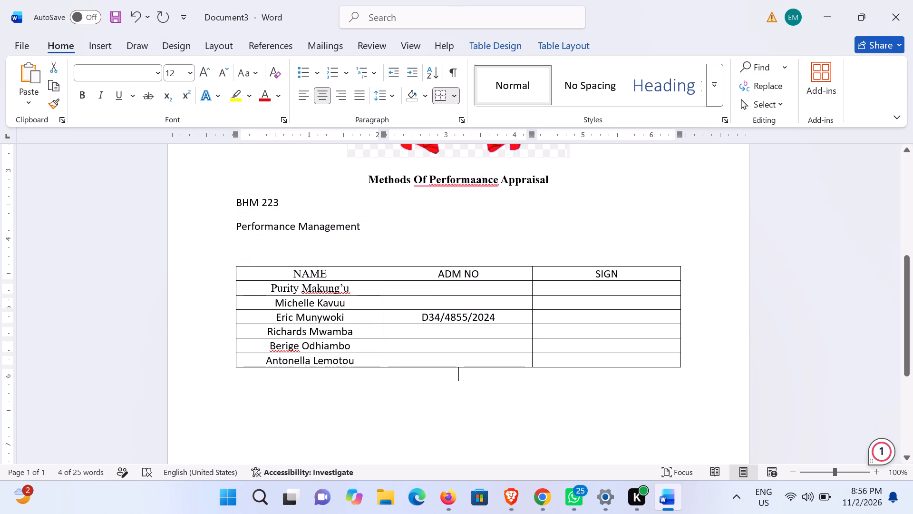
pyautogui.scroll(-10, 426, 395)
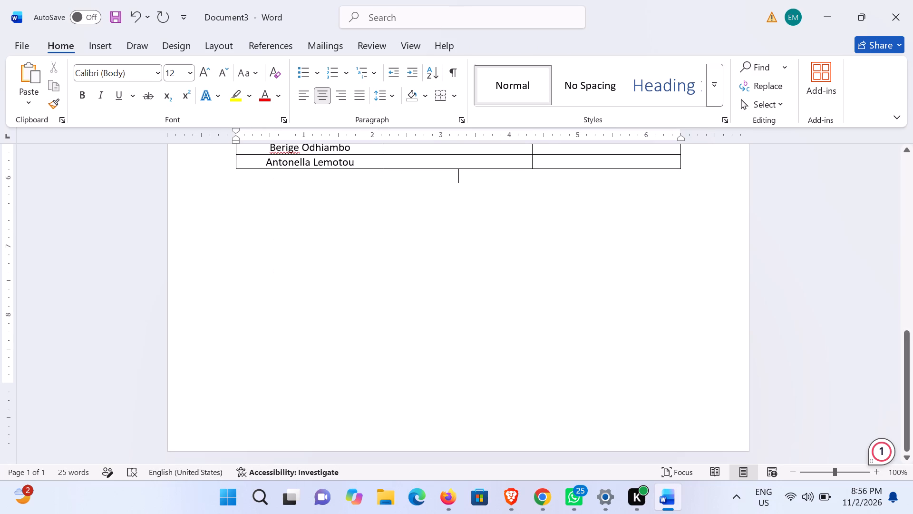
pyautogui.scroll(-12, 423, 394)
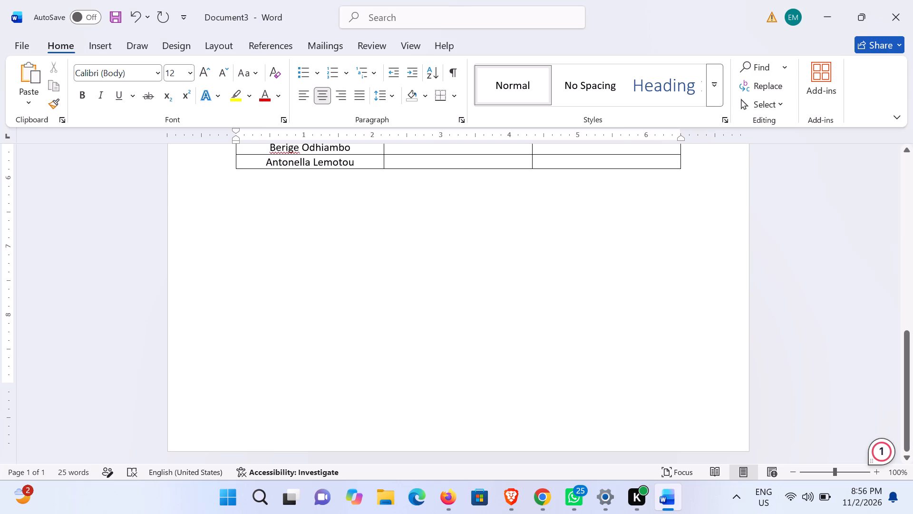
pyautogui.click(425, 397)
pyautogui.scroll(-1, 435, 390)
pyautogui.scroll(5, 436, 390)
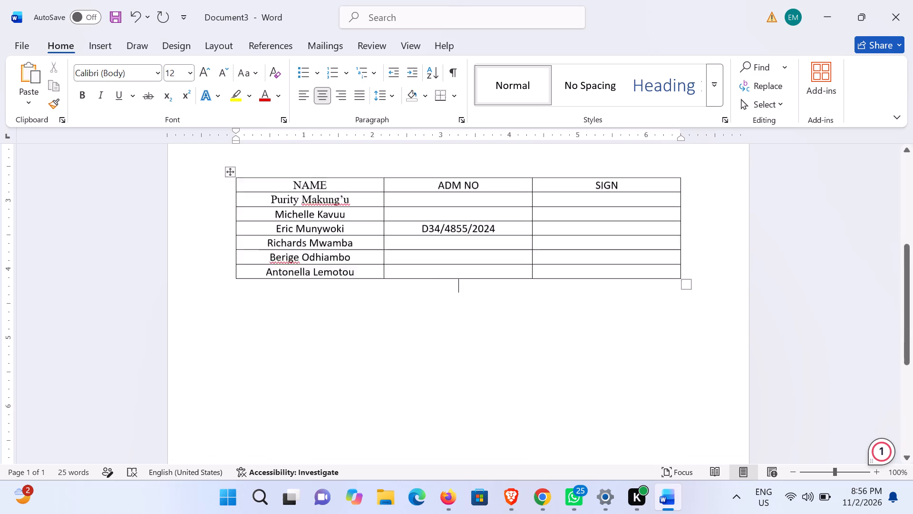
pyautogui.scroll(14, 436, 390)
pyautogui.scroll(-10, 434, 384)
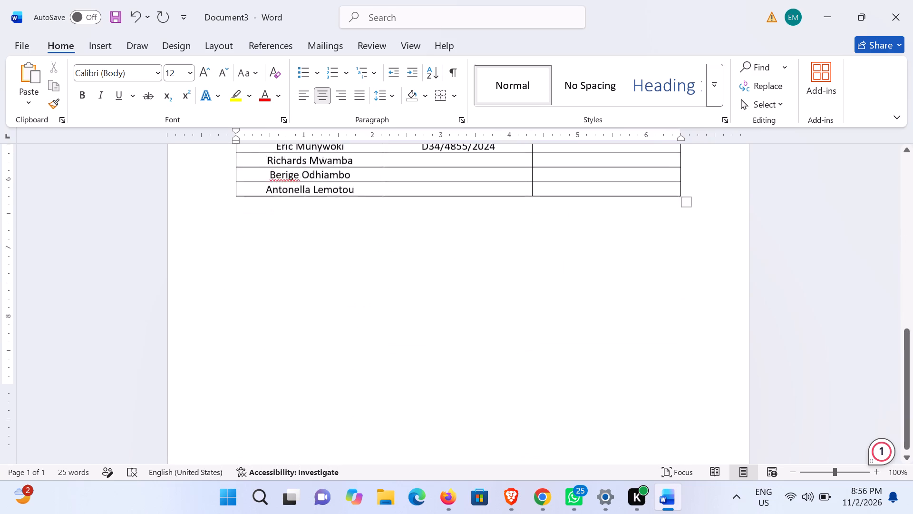
pyautogui.scroll(-4, 430, 385)
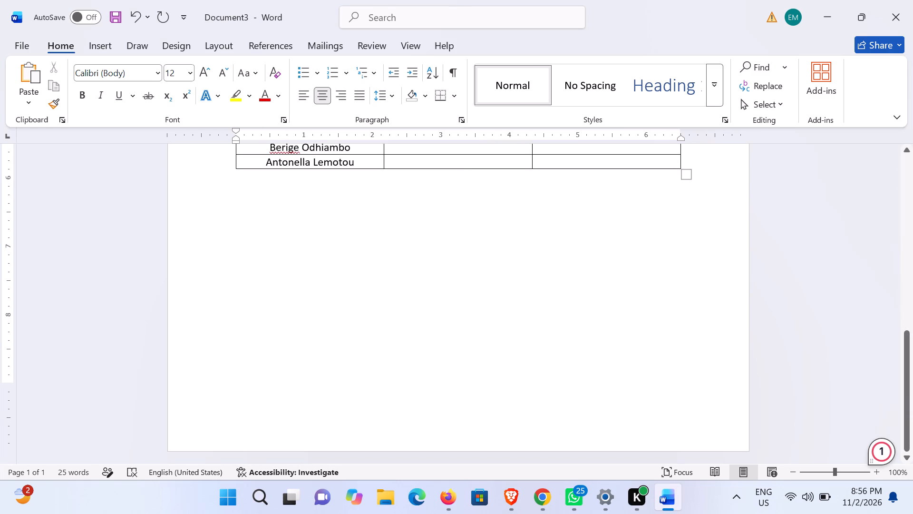
# Add two blank lines below the student table and insert a page break to start page 2.
pyautogui.click(259, 273)
pyautogui.click(253, 255)
pyautogui.press('Return')
pyautogui.press('Return')
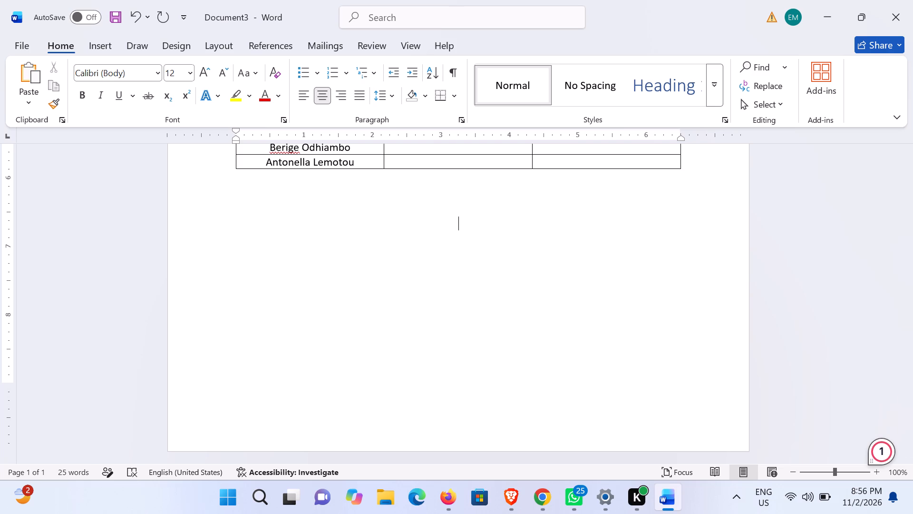
pyautogui.hotkey('ctrl', 'Return')
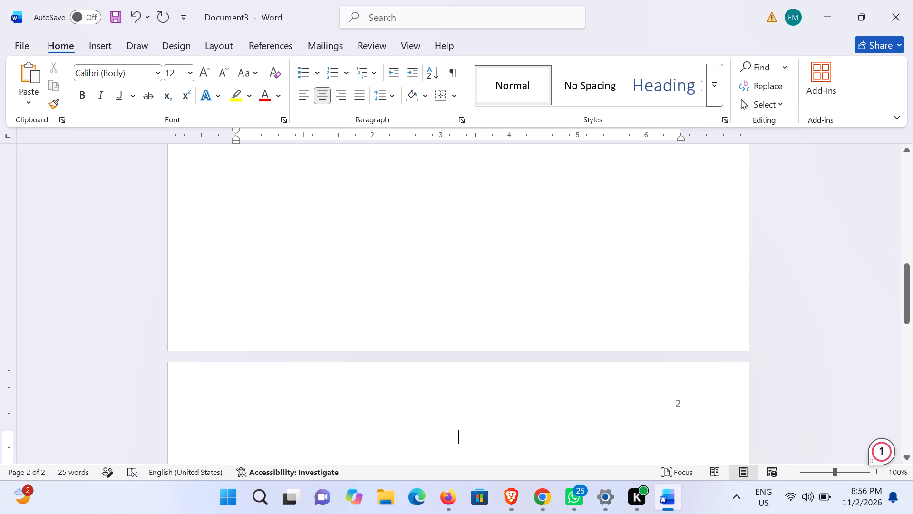
# Remove the centering from the empty first line of page 2 so that it starts at the left margin.
pyautogui.scroll(-2, 300, 361)
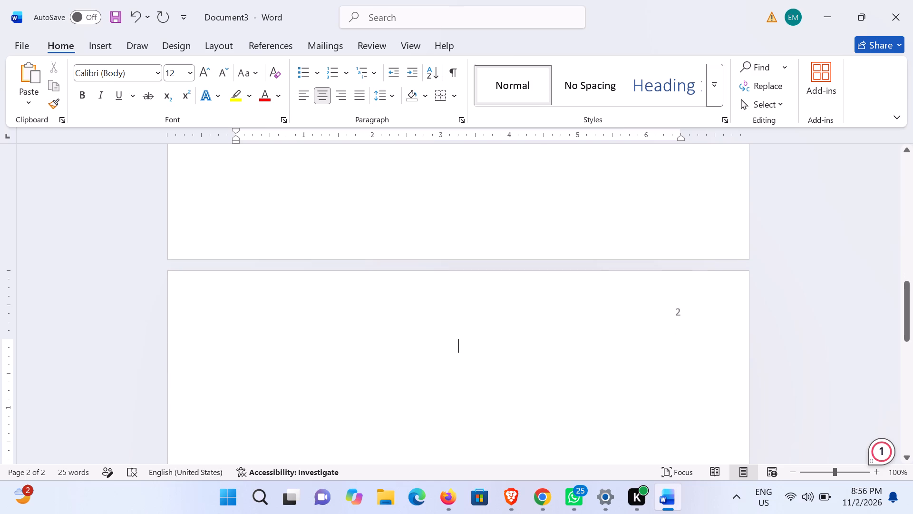
pyautogui.click(250, 369)
pyautogui.click(250, 373)
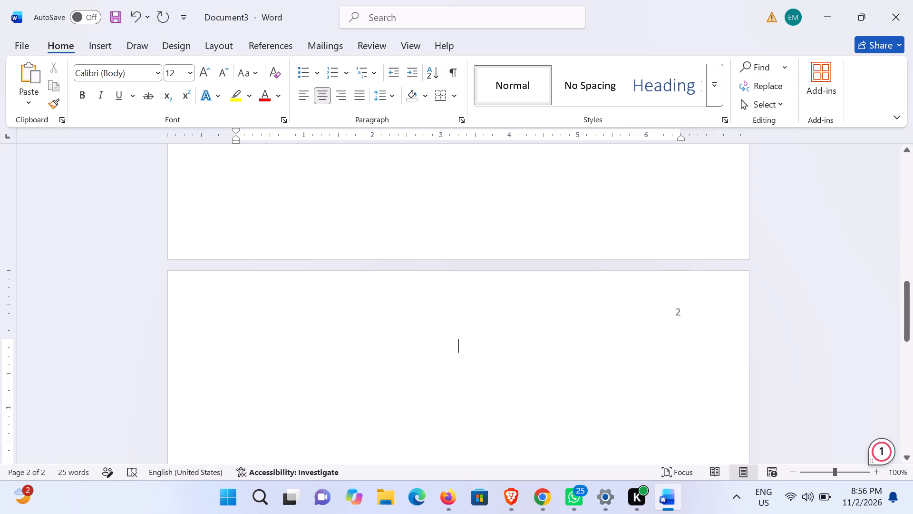
pyautogui.click(250, 373)
pyautogui.press('BackSpace')
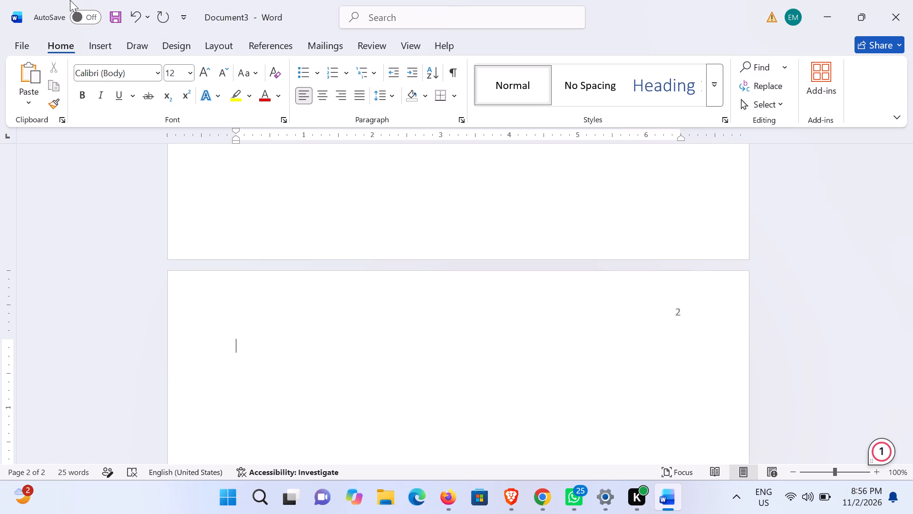
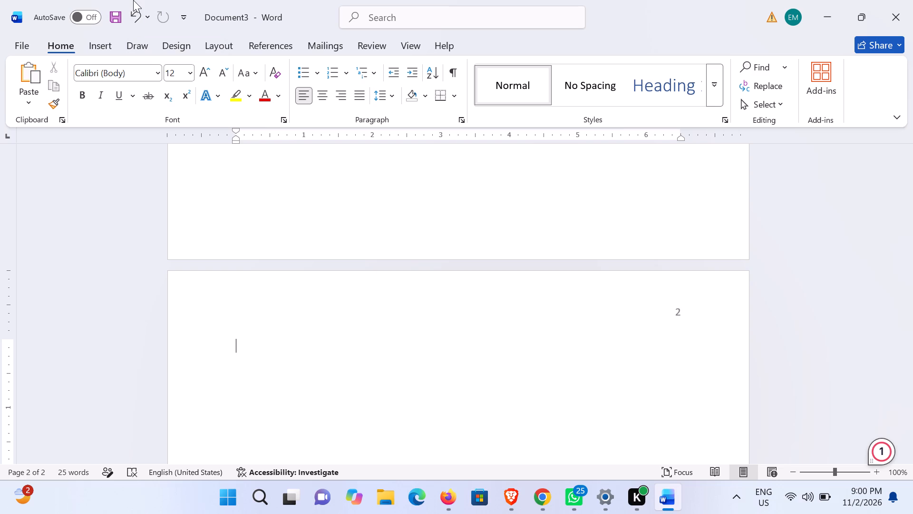
# Enter the heading "Introduction" in Times New Roman on the first line of page 2 and start a new line below it.
pyautogui.press('i')
pyautogui.press('BackSpace')
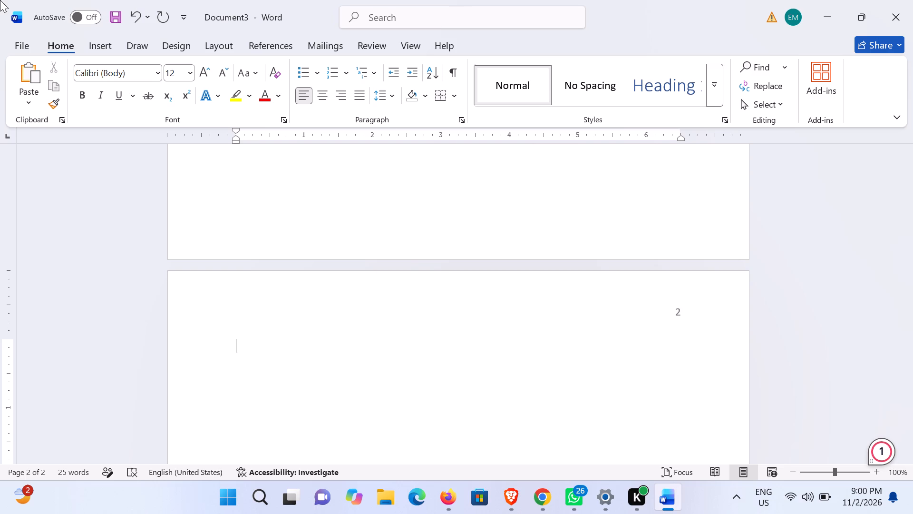
pyautogui.click(156, 71)
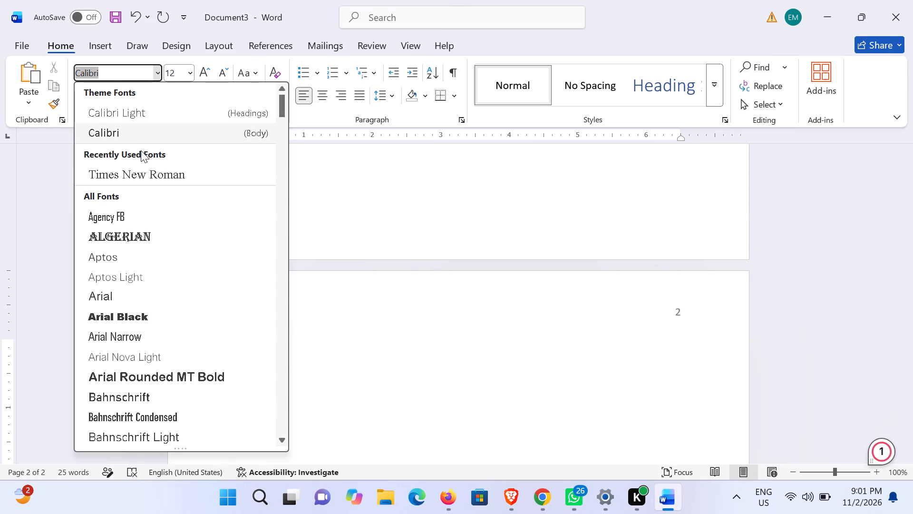
pyautogui.click(141, 169)
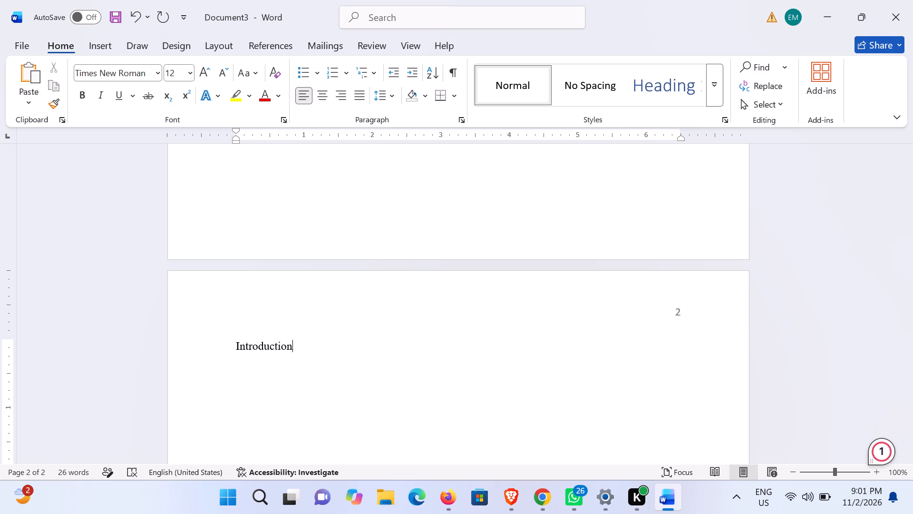
pyautogui.press('Return')
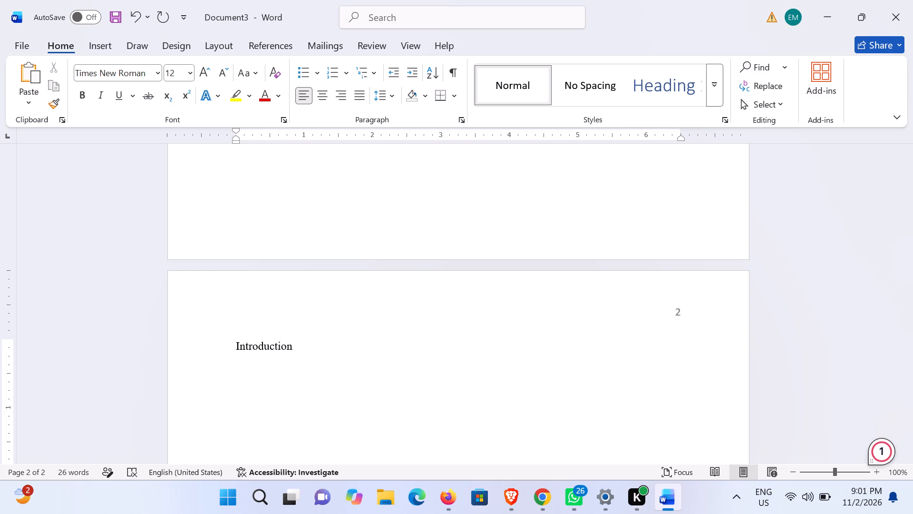
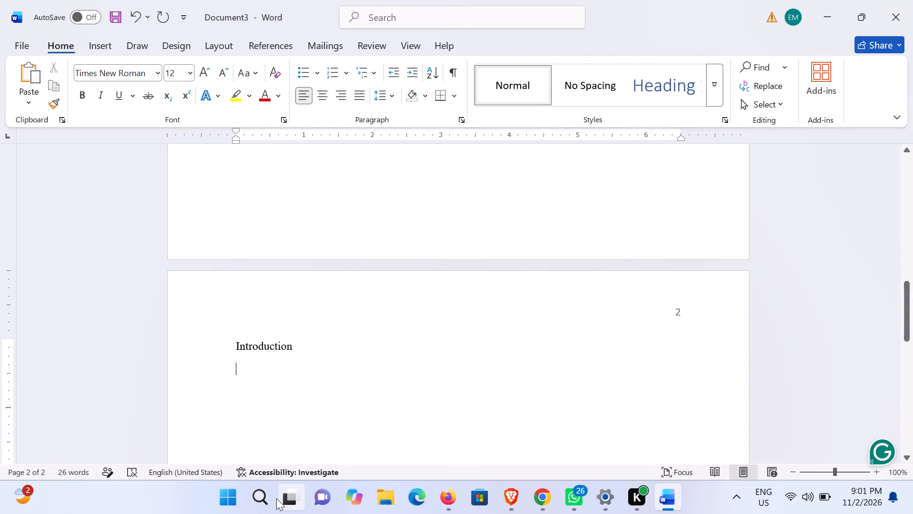
# Paste the copied text on the 360-degree performance appraisal method on the line below the Introduction heading.
pyautogui.hotkey('ctrl', 'v')
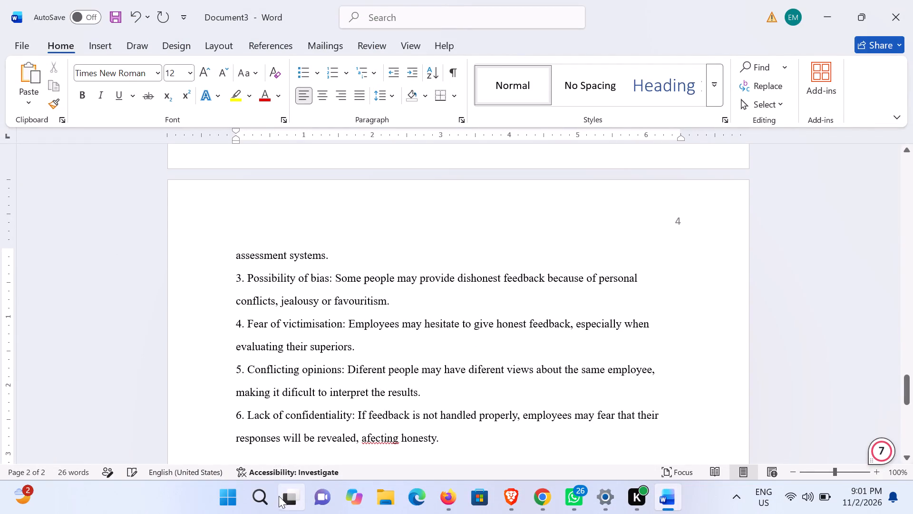
# Look through the pasted appraisal text from its last page back to the Introduction heading on page 2.
pyautogui.scroll(1, 336, 342)
pyautogui.scroll(-4, 337, 345)
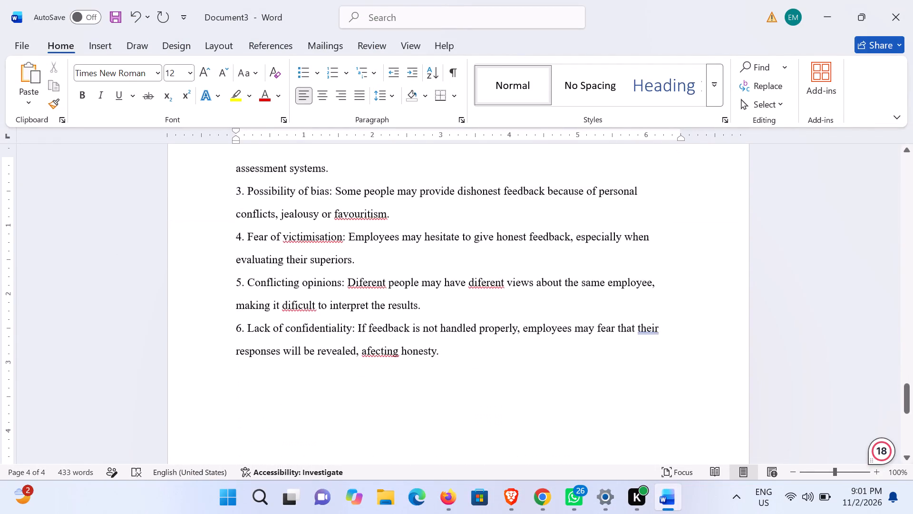
pyautogui.scroll(-2, 339, 352)
pyautogui.scroll(19, 340, 354)
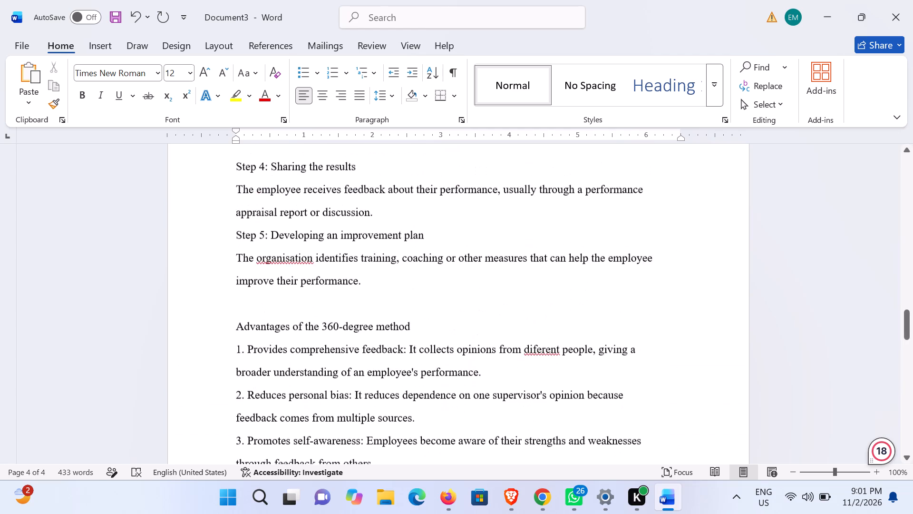
pyautogui.scroll(17, 340, 354)
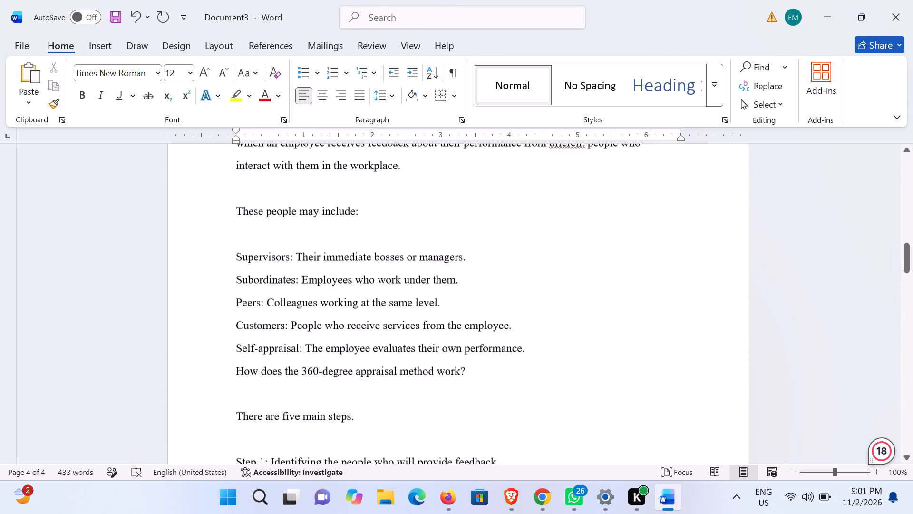
pyautogui.scroll(11, 340, 354)
pyautogui.scroll(-4, 340, 354)
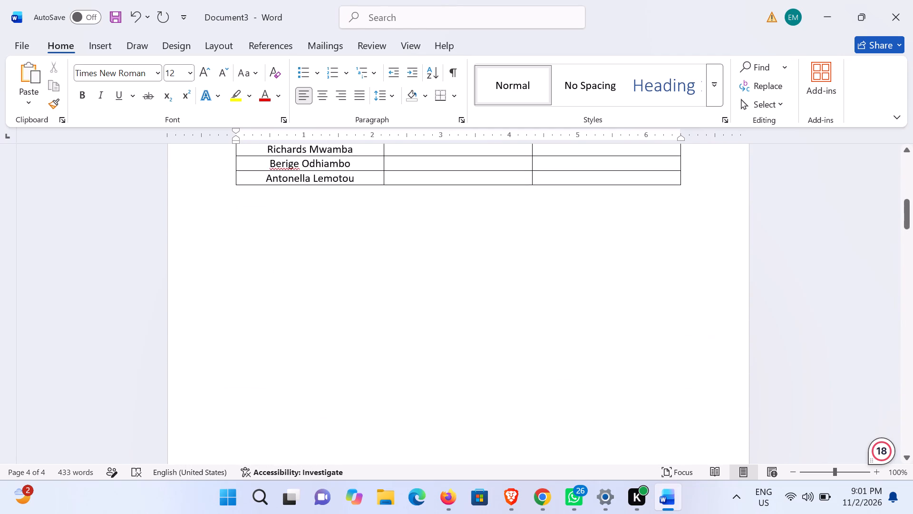
pyautogui.scroll(-2, 339, 354)
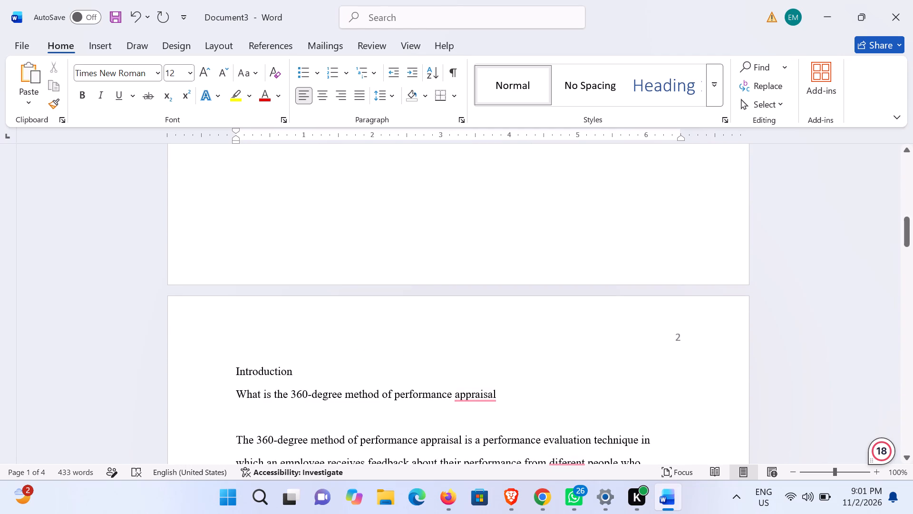
# Remove the blank lines above "The 360-degree method of performance appraisal", "These people may include:" and "Supervisors:".
pyautogui.click(506, 393)
pyautogui.scroll(1, 431, 402)
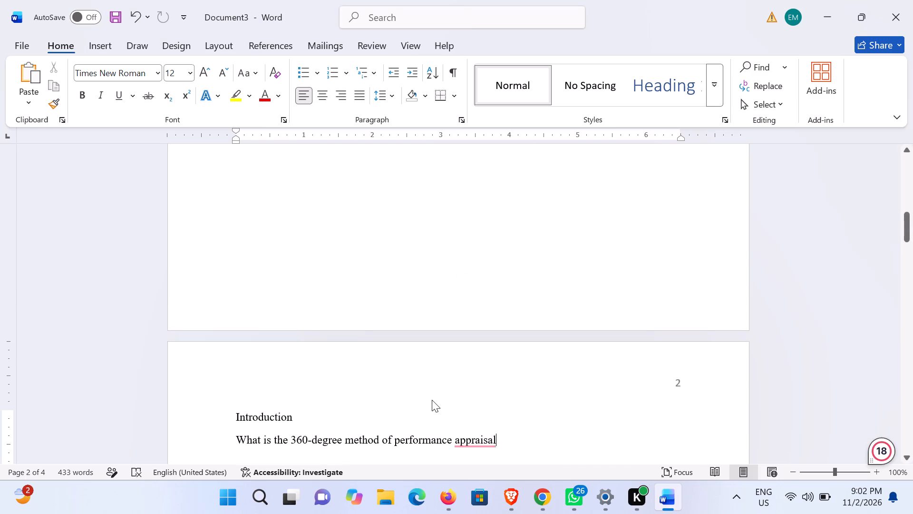
pyautogui.scroll(-6, 432, 399)
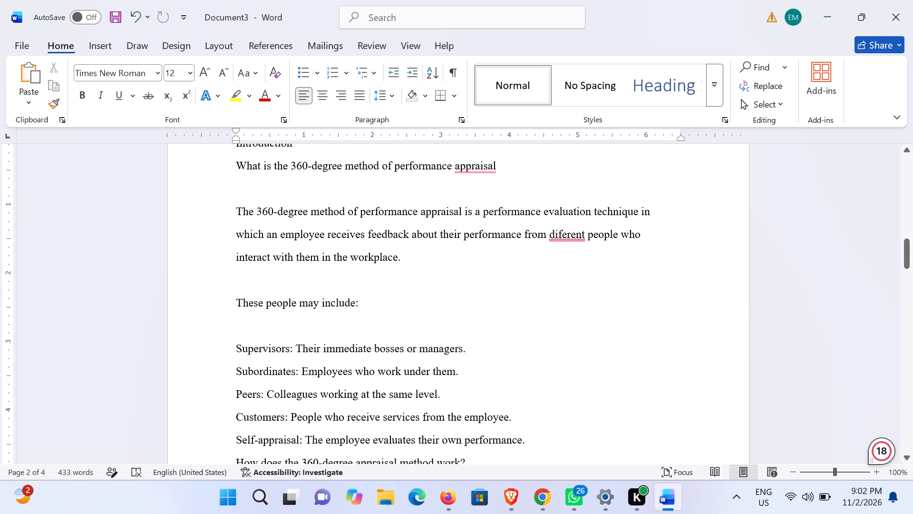
pyautogui.scroll(1, 442, 383)
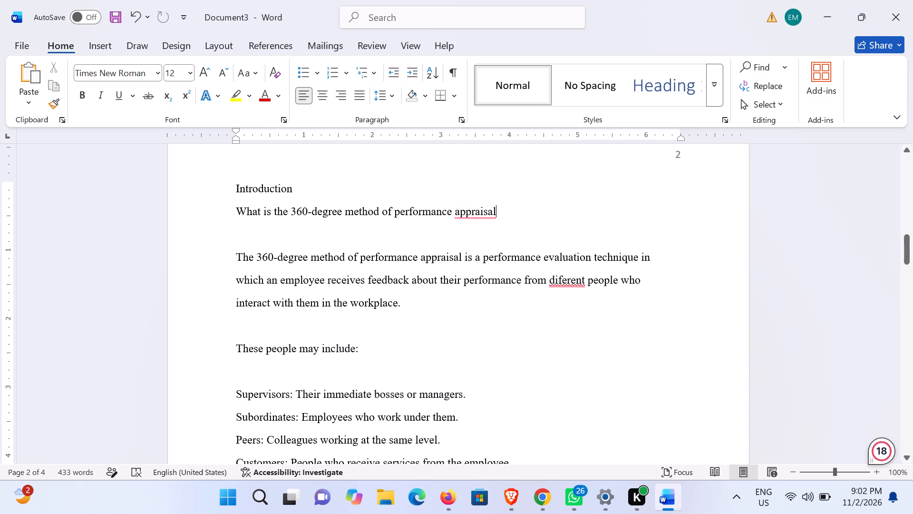
pyautogui.click(238, 257)
pyautogui.press('BackSpace')
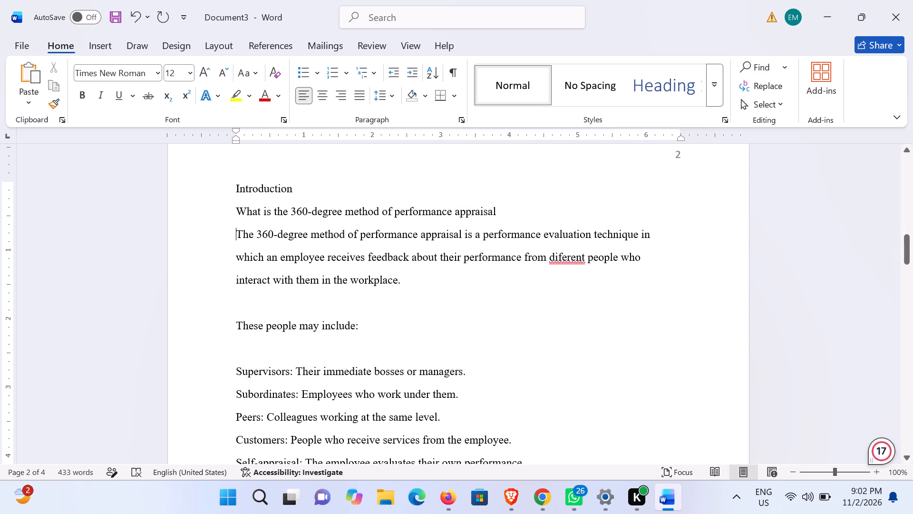
pyautogui.click(229, 320)
pyautogui.press('BackSpace')
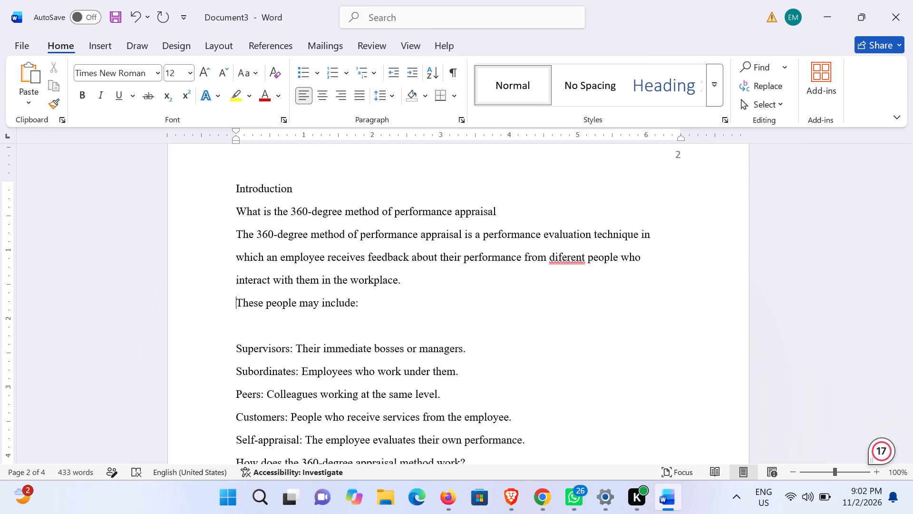
pyautogui.click(233, 346)
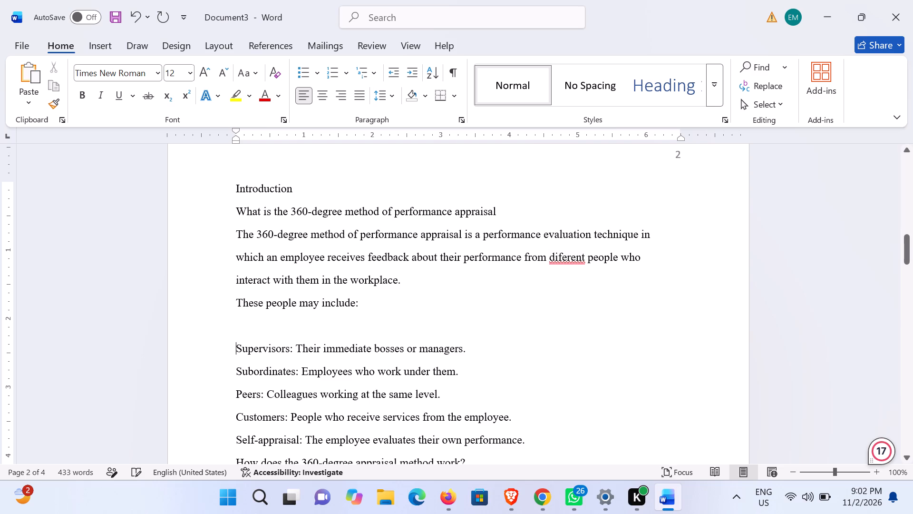
pyautogui.press('BackSpace')
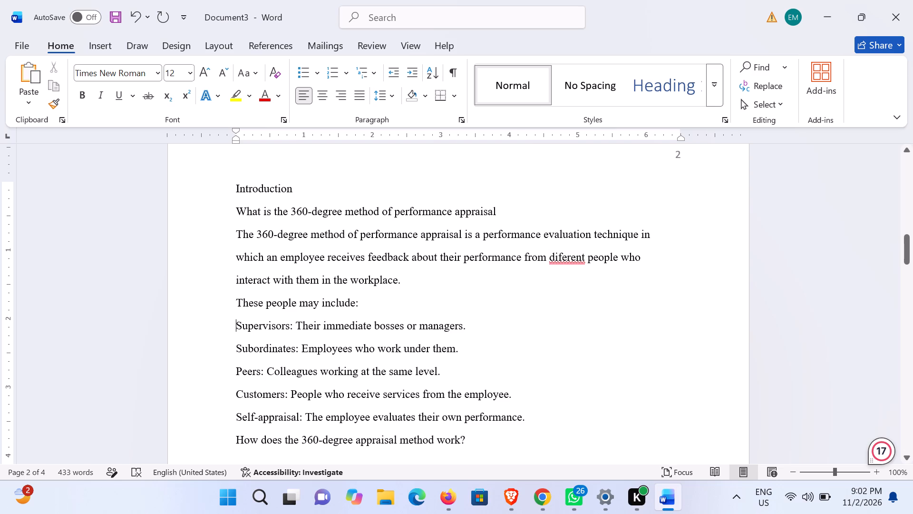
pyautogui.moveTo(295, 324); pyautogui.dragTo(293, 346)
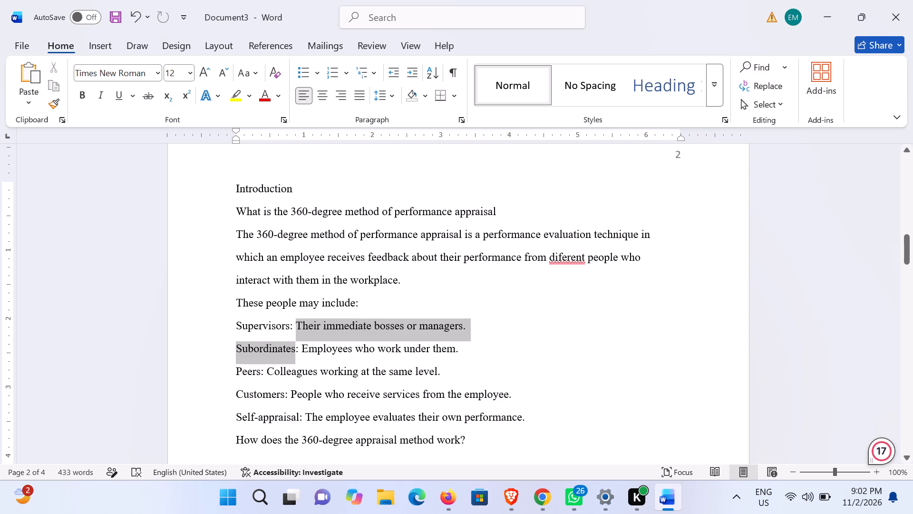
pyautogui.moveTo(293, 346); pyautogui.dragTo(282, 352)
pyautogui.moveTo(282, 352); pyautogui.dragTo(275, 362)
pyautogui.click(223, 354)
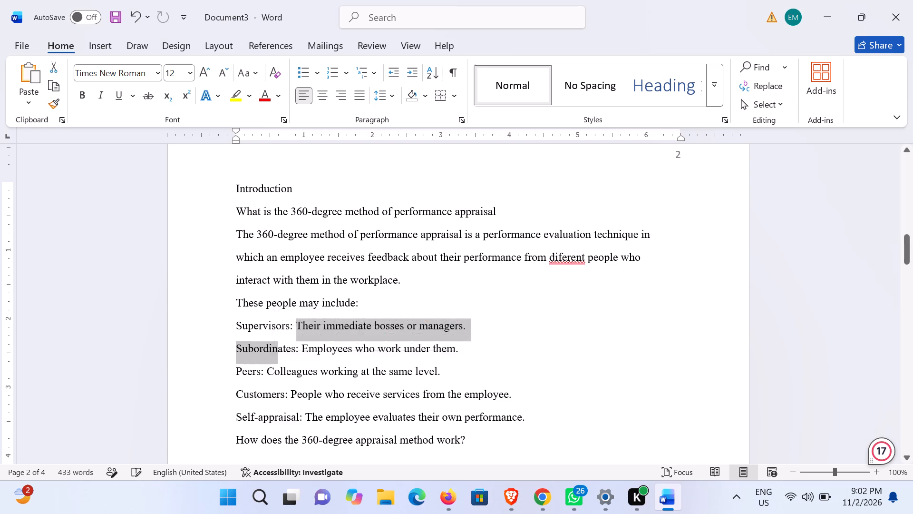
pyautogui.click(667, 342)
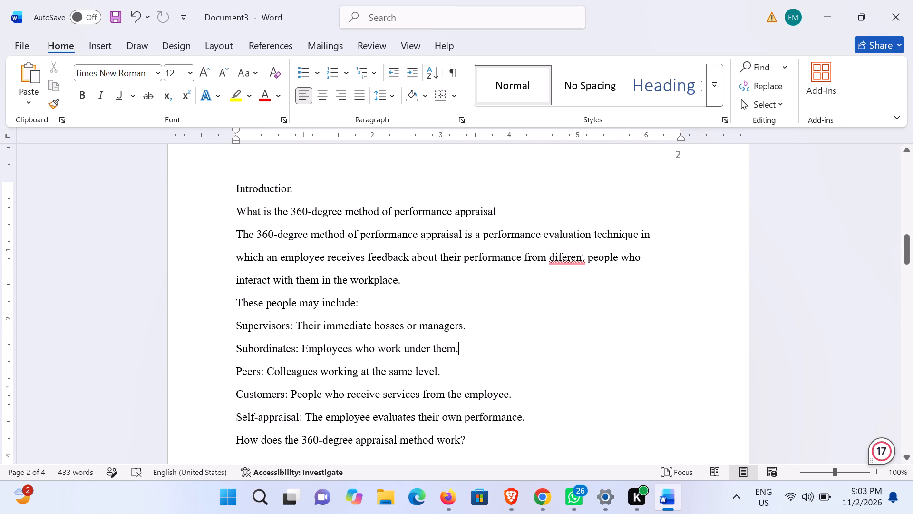
# Make the labels "Supervisors:", "Subordinates:", "Peers:" and "Customers:" bold in the list of feedback givers.
pyautogui.moveTo(295, 324); pyautogui.dragTo(267, 319)
pyautogui.click(272, 292)
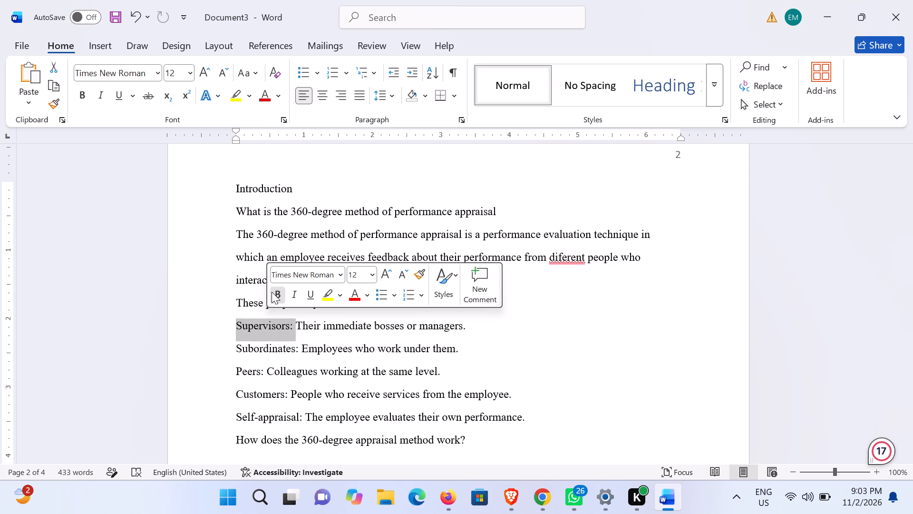
pyautogui.moveTo(297, 347); pyautogui.dragTo(270, 347)
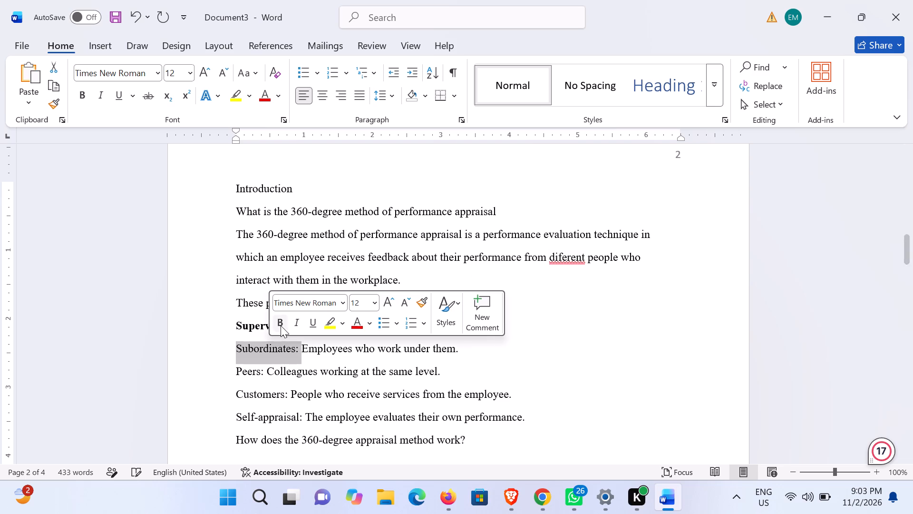
pyautogui.click(281, 326)
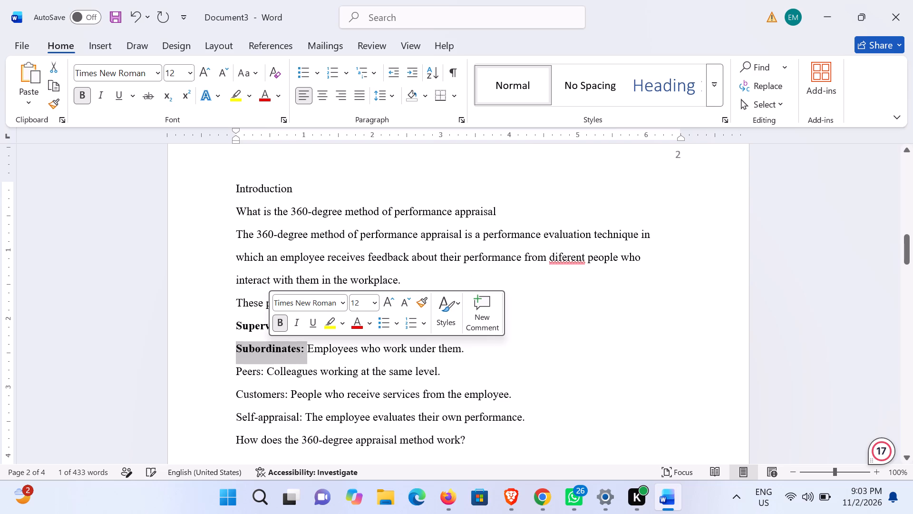
pyautogui.moveTo(266, 368); pyautogui.dragTo(246, 366)
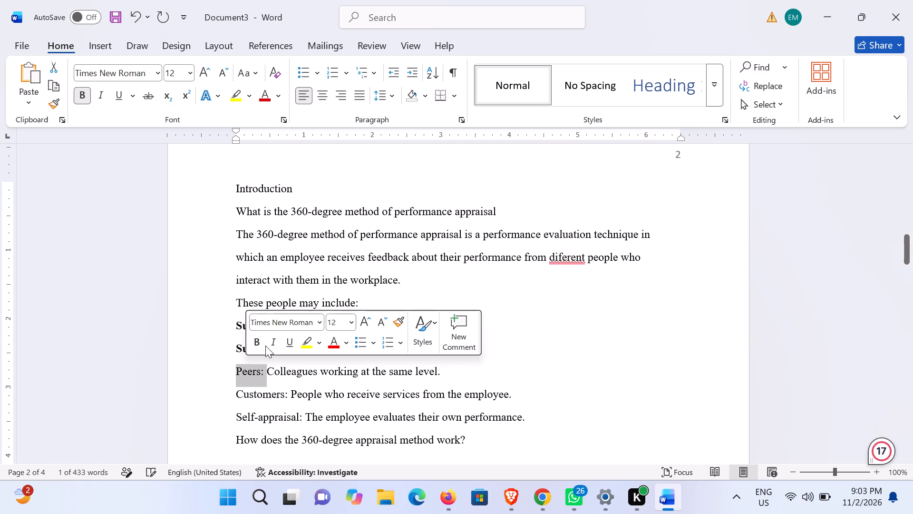
pyautogui.click(261, 345)
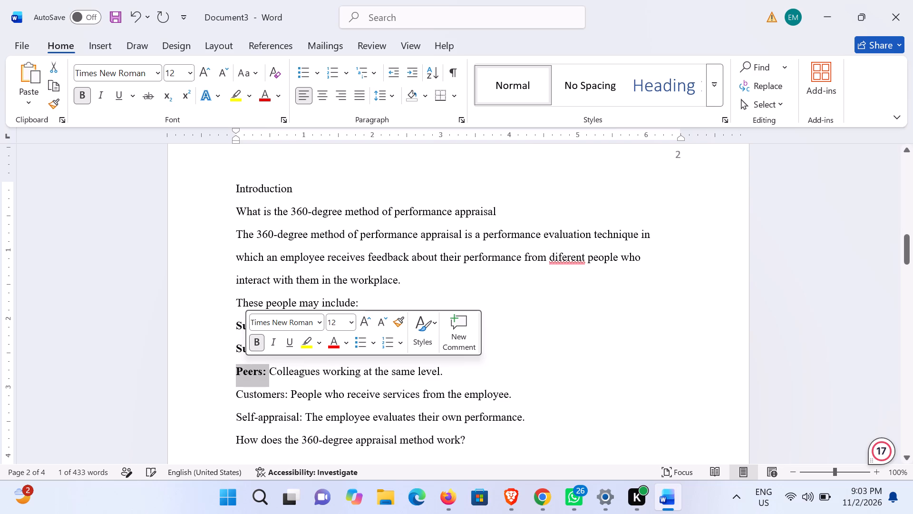
pyautogui.moveTo(287, 394); pyautogui.dragTo(255, 391)
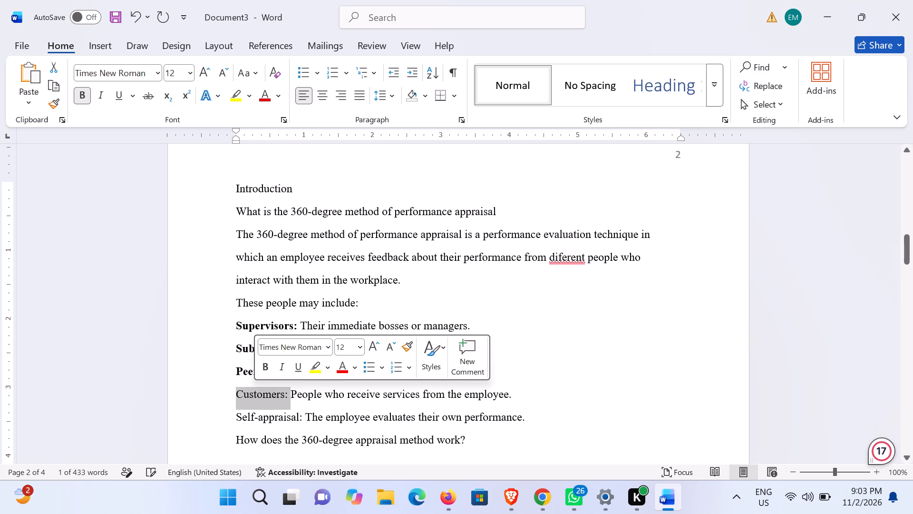
pyautogui.click(265, 370)
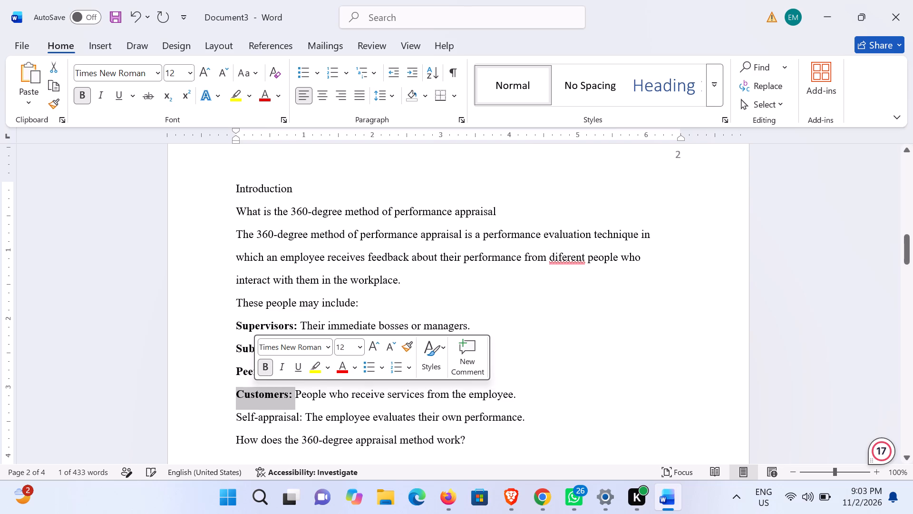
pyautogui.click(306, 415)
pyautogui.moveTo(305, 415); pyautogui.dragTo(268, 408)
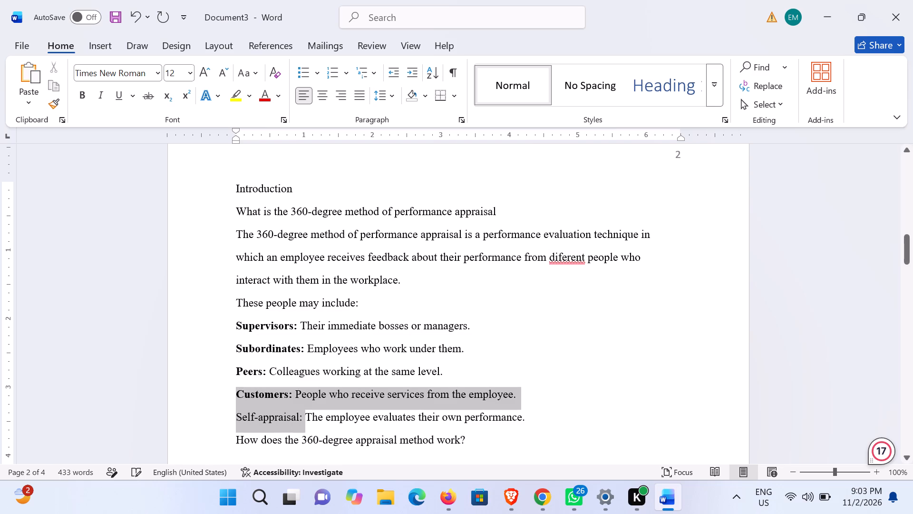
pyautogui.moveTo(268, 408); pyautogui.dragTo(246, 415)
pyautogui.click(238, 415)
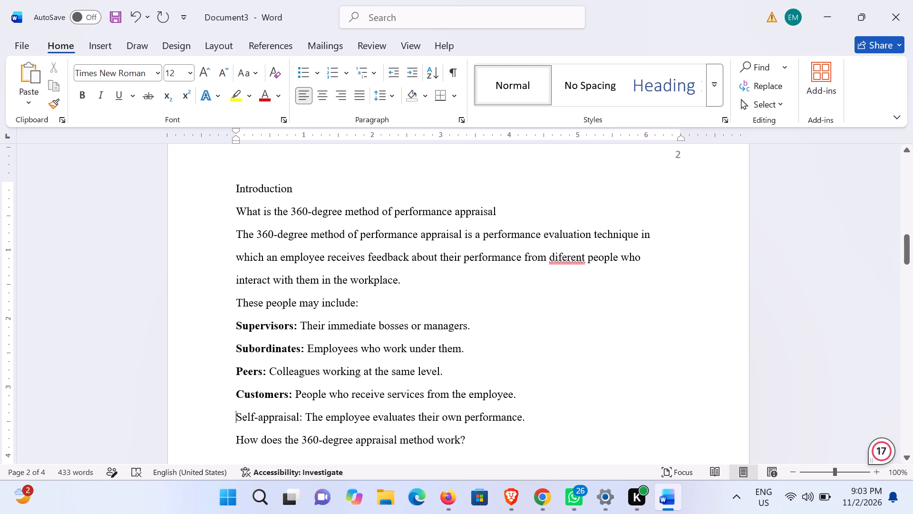
# Make the label "Self-appraisal:" bold at the end of the list of feedback givers.
pyautogui.click(304, 415)
pyautogui.moveTo(304, 415); pyautogui.dragTo(248, 412)
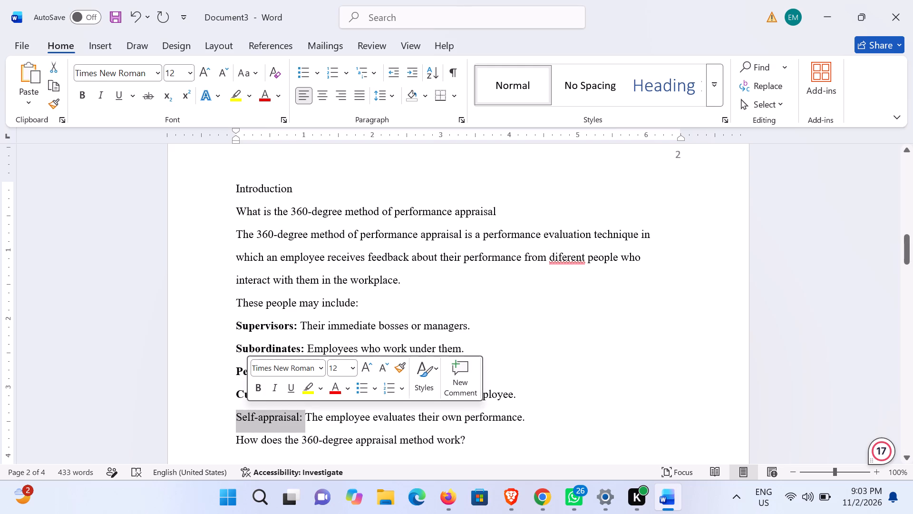
pyautogui.click(258, 391)
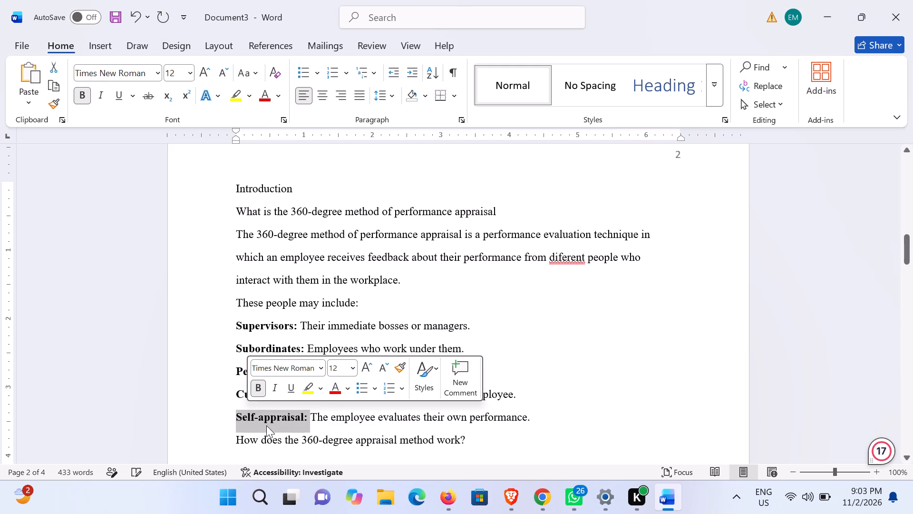
# Delete the question mark at the end of the line "How does the 360-degree appraisal method work".
pyautogui.scroll(-1, 286, 411)
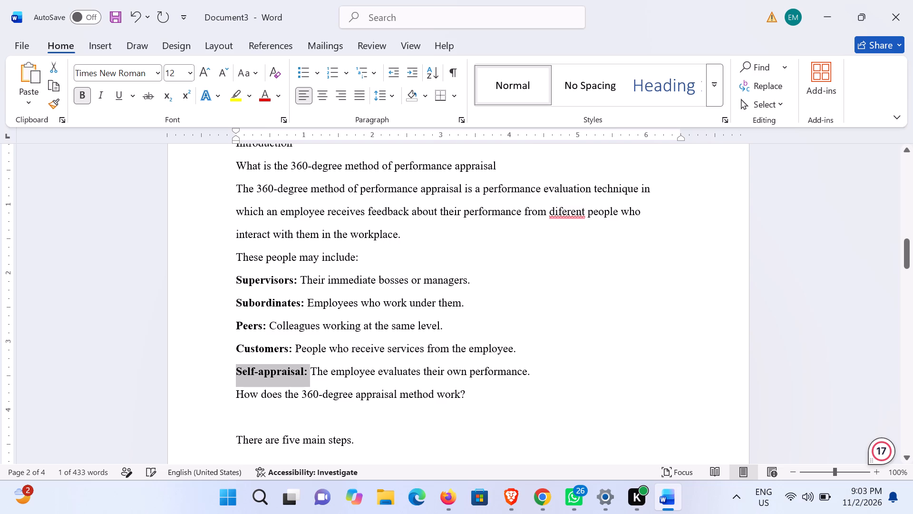
pyautogui.click(462, 402)
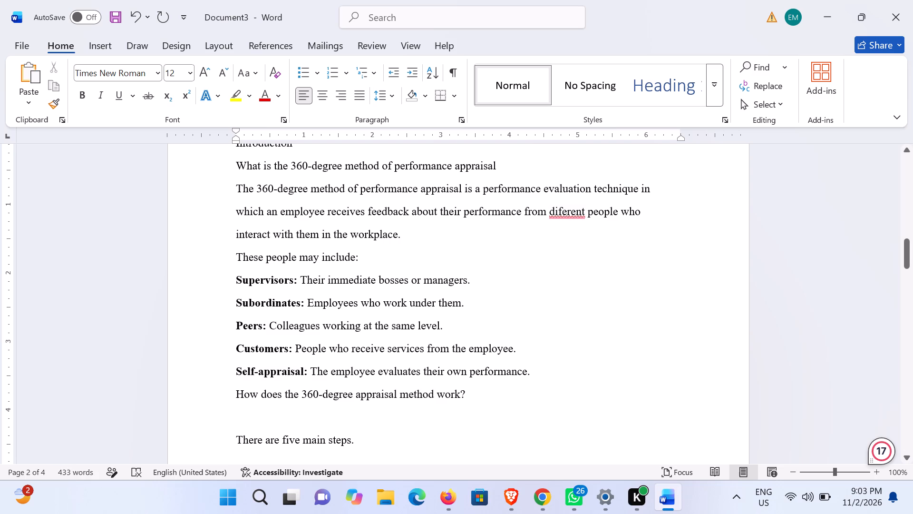
pyautogui.click(466, 393)
pyautogui.press('BackSpace')
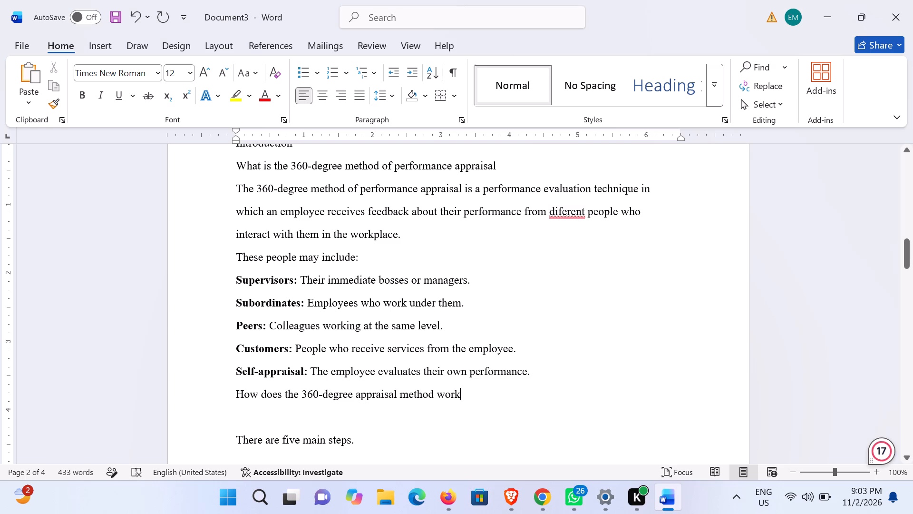
# Reword the heading below the feedback-giver list by deleting "does" and changing "work" to "works".
pyautogui.click(281, 394)
pyautogui.press('BackSpace')
pyautogui.press('BackSpace')
pyautogui.press('BackSpace')
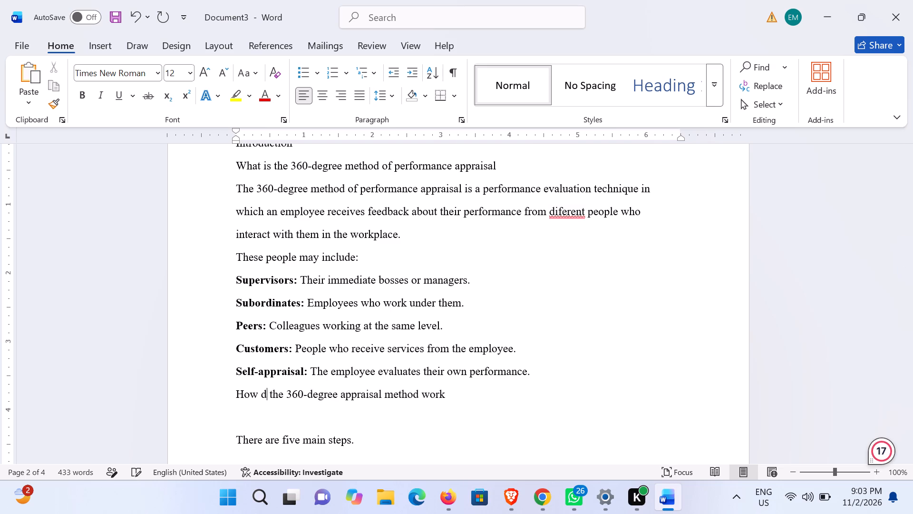
pyautogui.press('BackSpace')
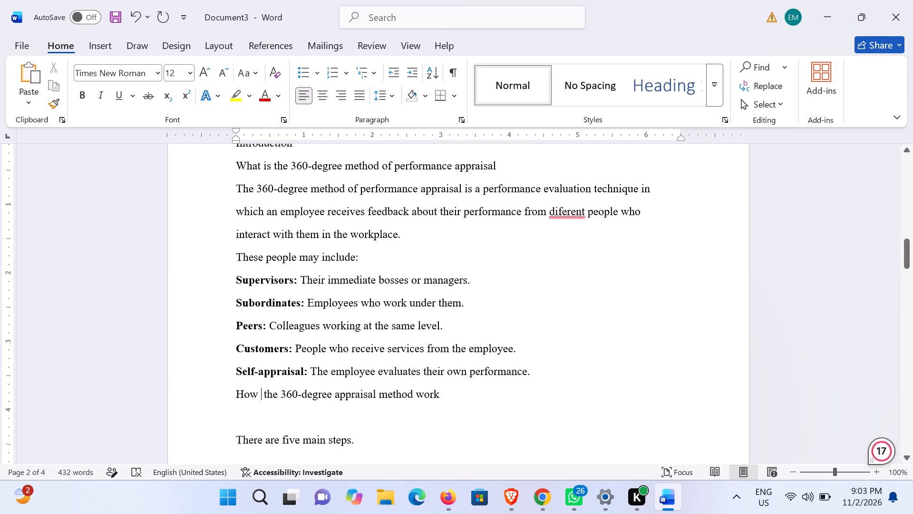
pyautogui.click(443, 391)
pyautogui.press('s')
# Add a blank line above the "How the 360-degree appraisal method works" heading and remove those above "There are five main steps." and "Step 1:".
pyautogui.click(234, 392)
pyautogui.press('Return')
pyautogui.scroll(-2, 296, 405)
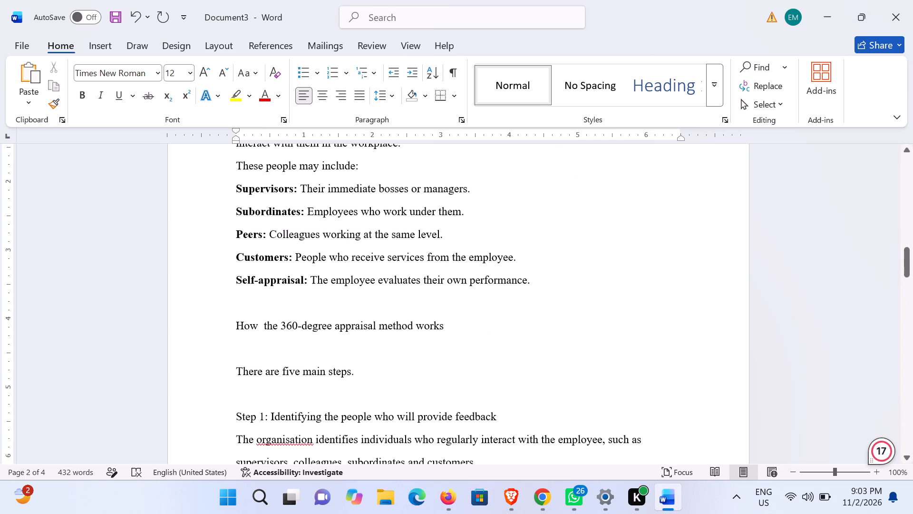
pyautogui.click(236, 369)
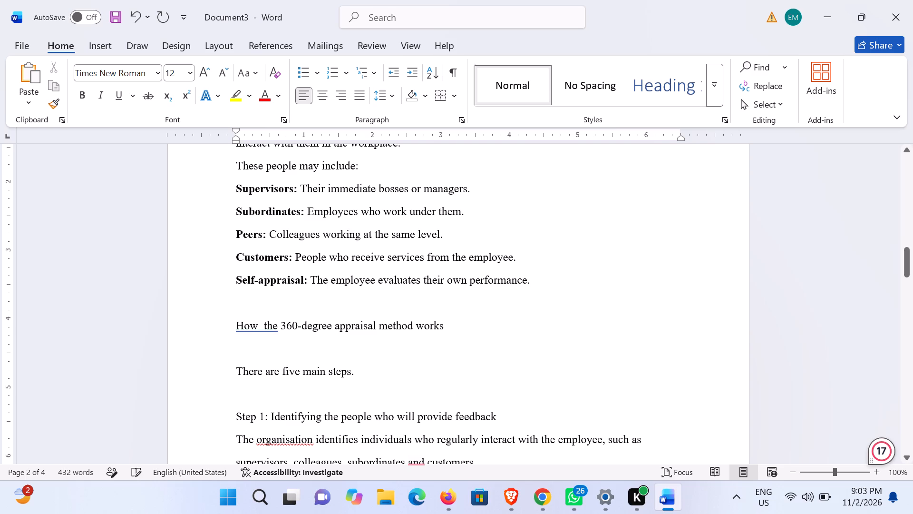
pyautogui.press('BackSpace')
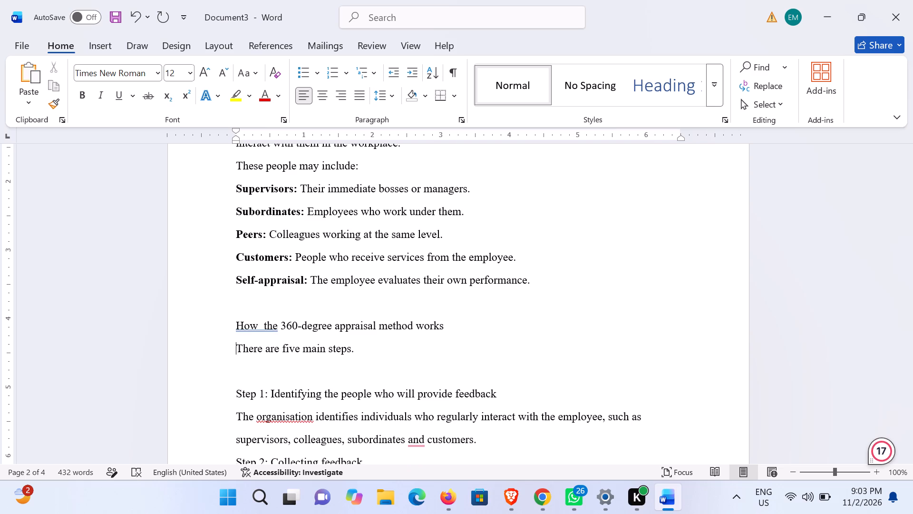
pyautogui.click(230, 392)
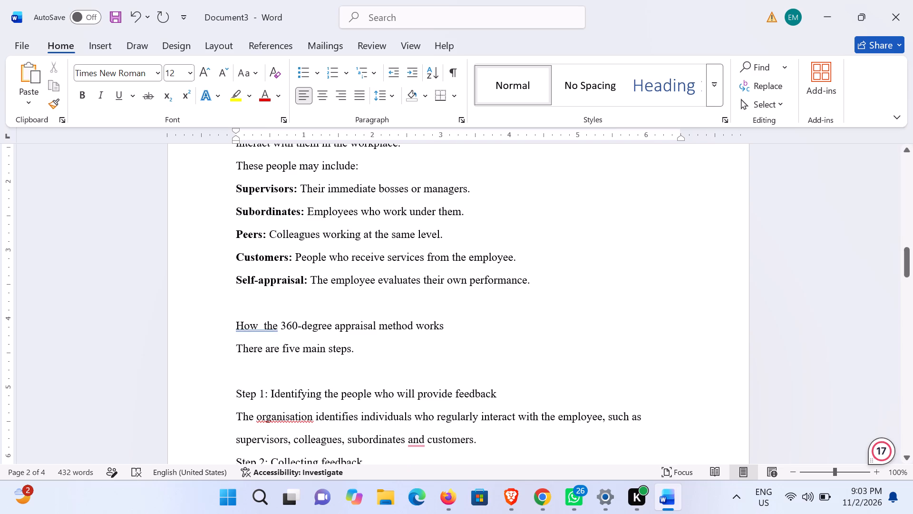
pyautogui.press('BackSpace')
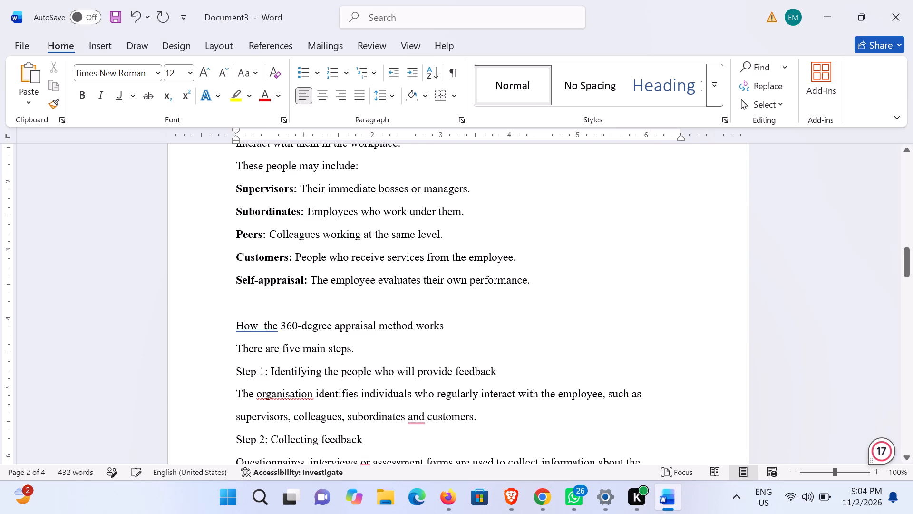
# Make the labels "Step 1:", "Step 2:" and "Step 3:" bold in the list of appraisal steps.
pyautogui.moveTo(271, 369); pyautogui.dragTo(232, 368)
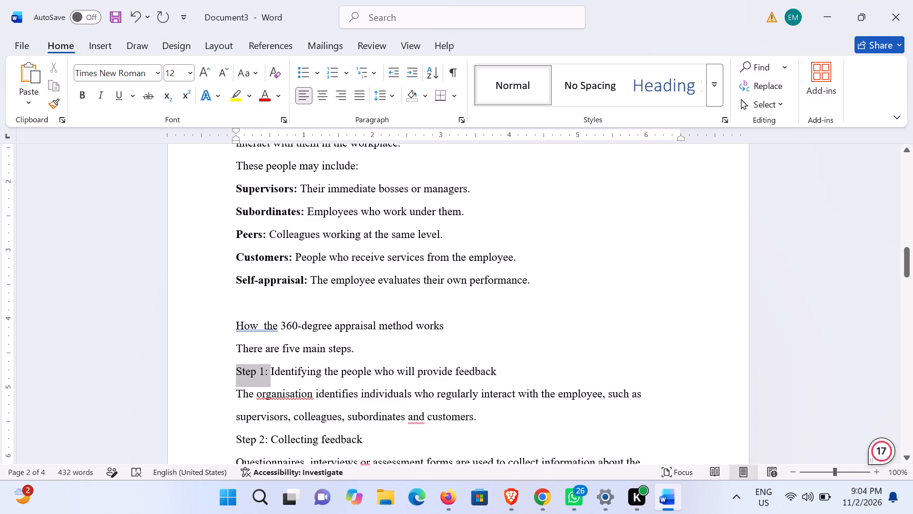
pyautogui.moveTo(232, 368); pyautogui.dragTo(229, 368)
pyautogui.click(243, 348)
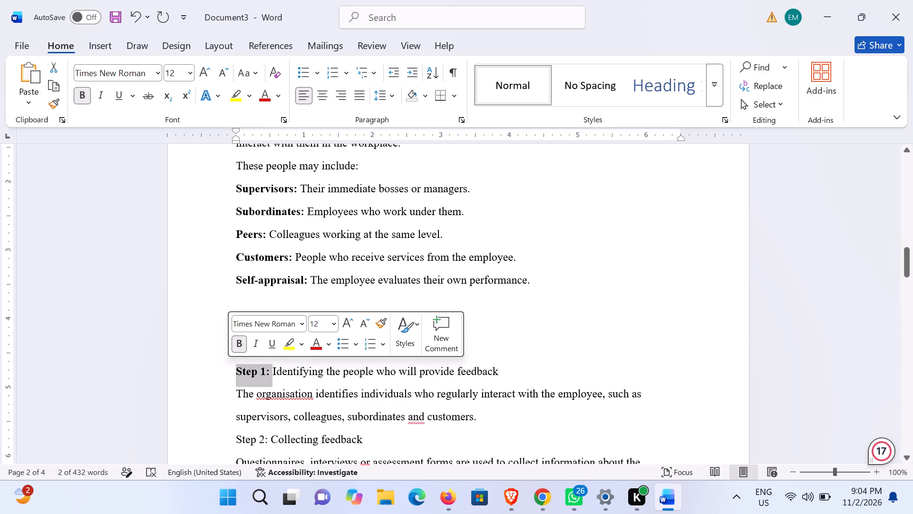
pyautogui.scroll(-1, 272, 437)
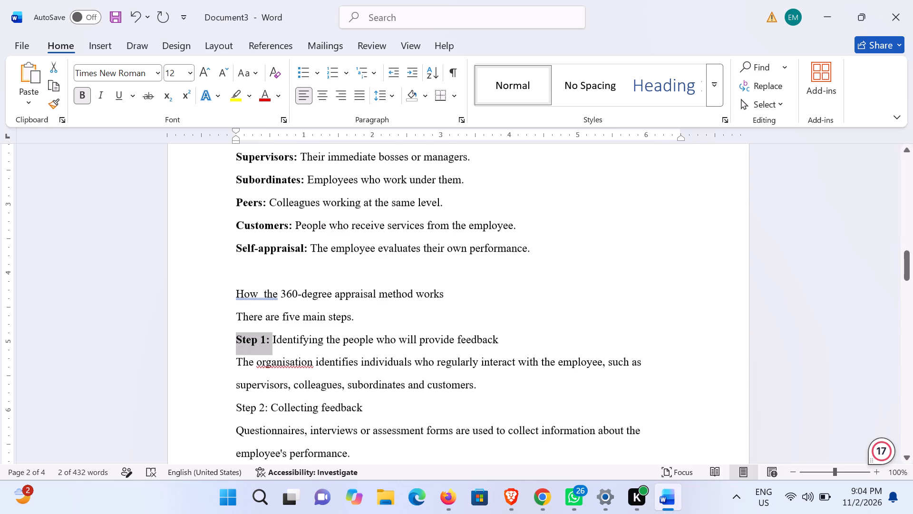
pyautogui.moveTo(267, 391); pyautogui.dragTo(251, 391)
pyautogui.click(261, 367)
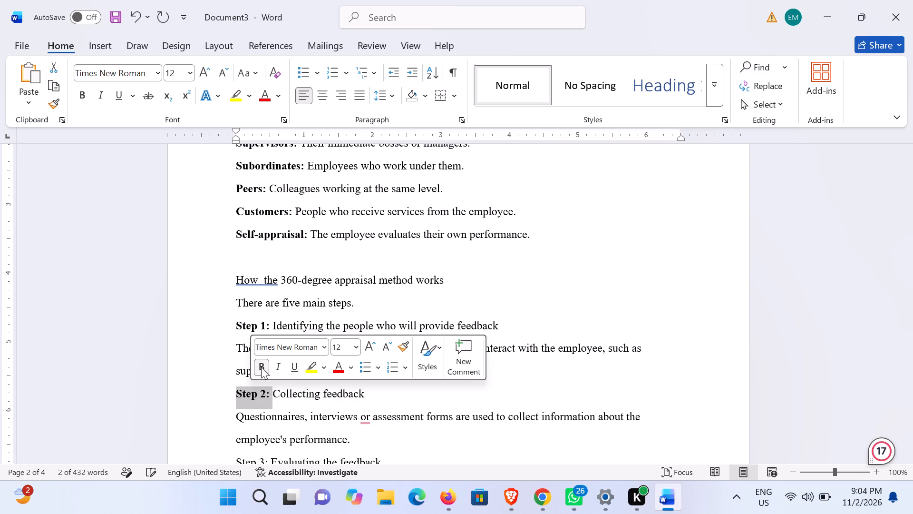
pyautogui.scroll(-1, 251, 396)
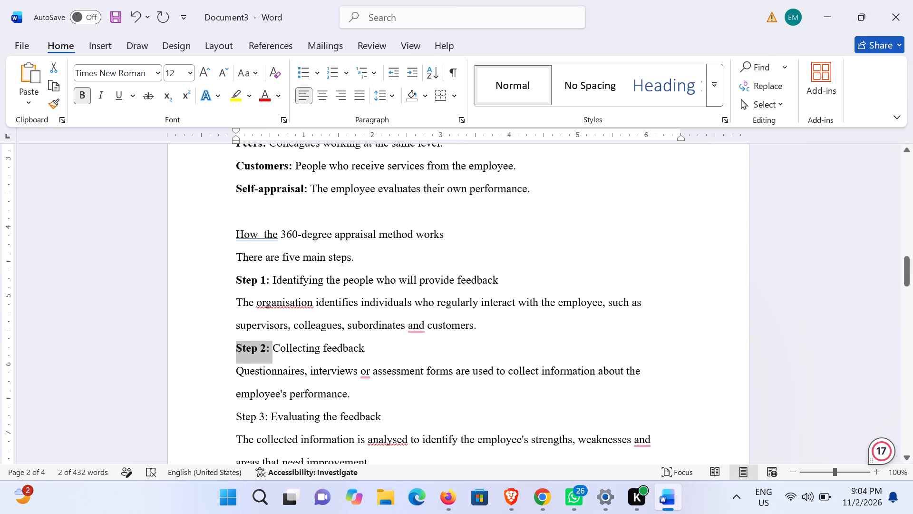
pyautogui.moveTo(269, 416); pyautogui.dragTo(251, 412)
pyautogui.click(263, 378)
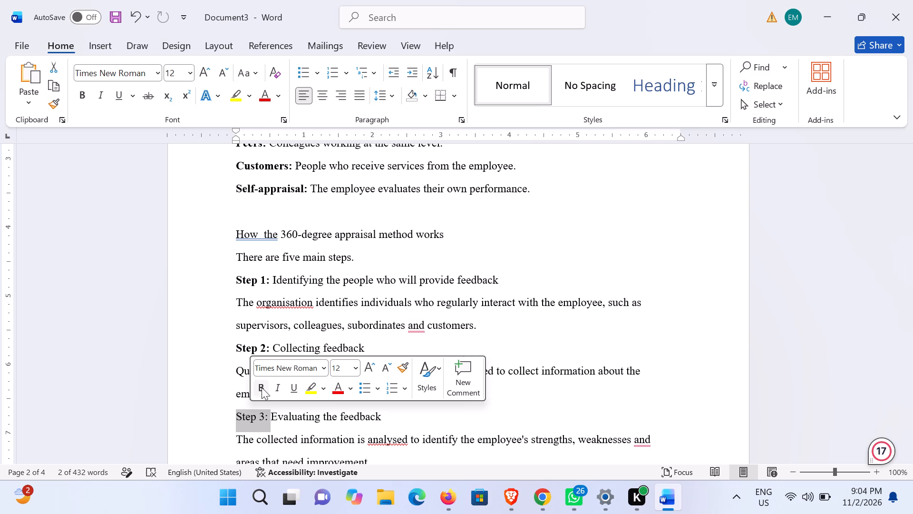
pyautogui.click(262, 387)
# Make the labels "Step 4:" and "Step 5:" bold at the end of page 2.
pyautogui.scroll(-3, 261, 393)
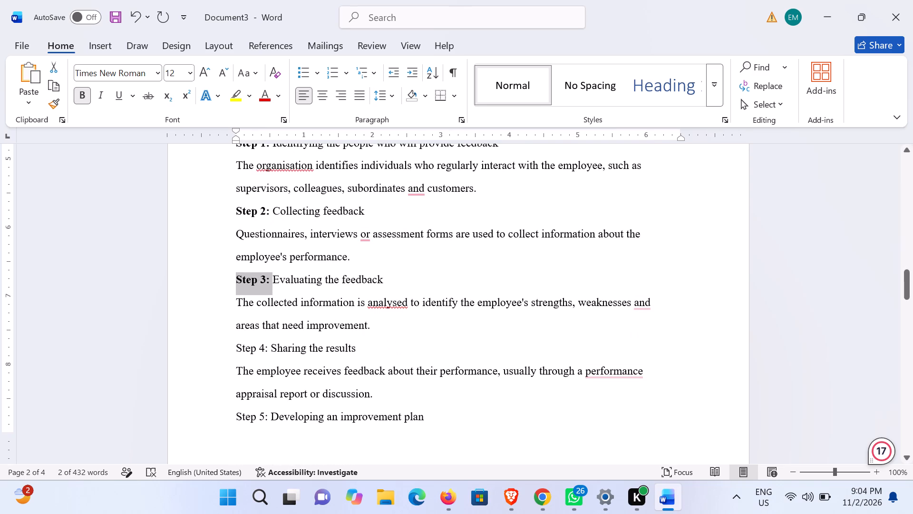
pyautogui.moveTo(269, 350); pyautogui.dragTo(246, 346)
pyautogui.click(260, 326)
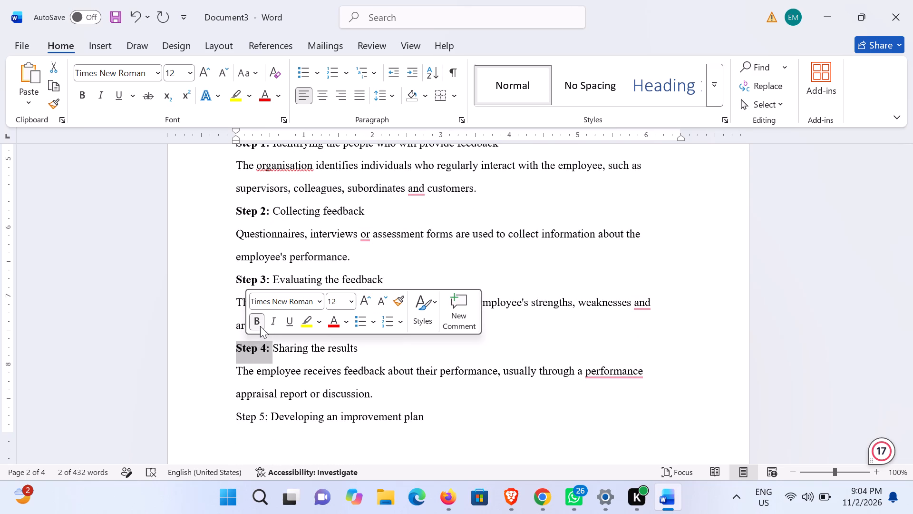
pyautogui.moveTo(271, 415); pyautogui.dragTo(245, 418)
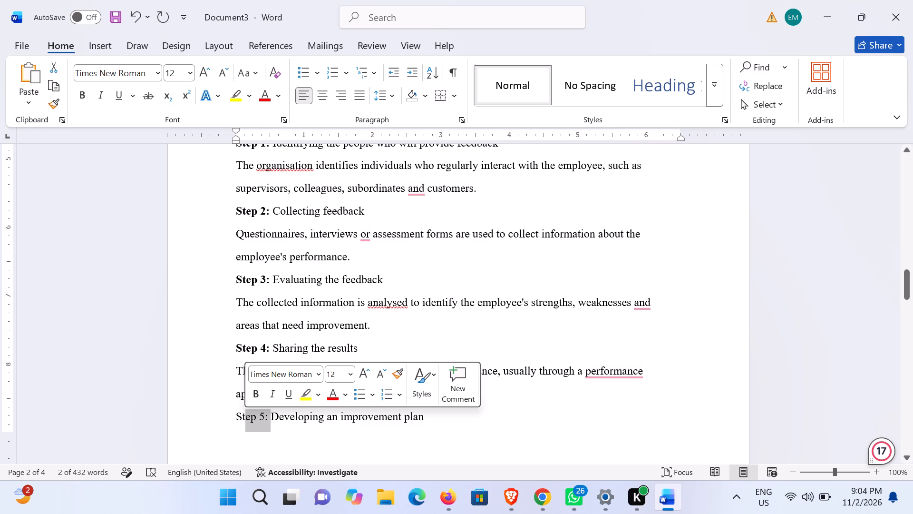
pyautogui.click(258, 428)
pyautogui.moveTo(268, 415); pyautogui.dragTo(267, 415)
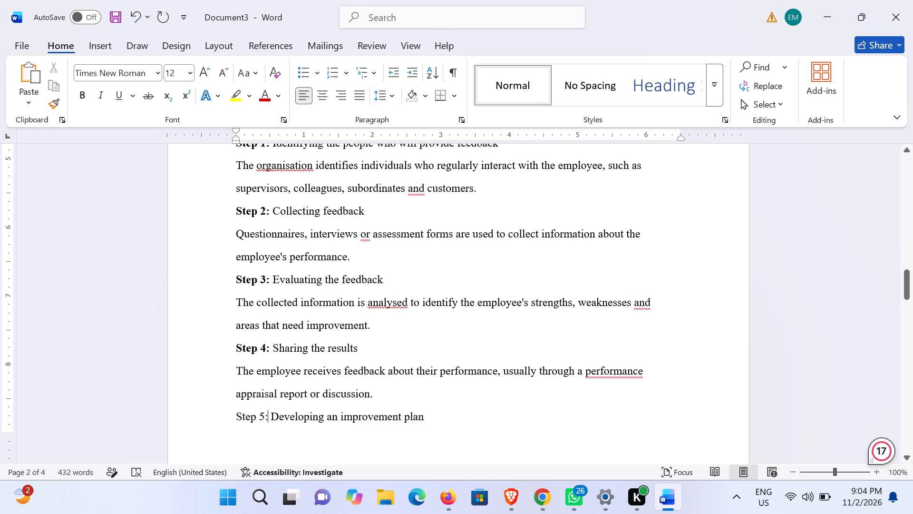
pyautogui.moveTo(267, 415); pyautogui.dragTo(247, 412)
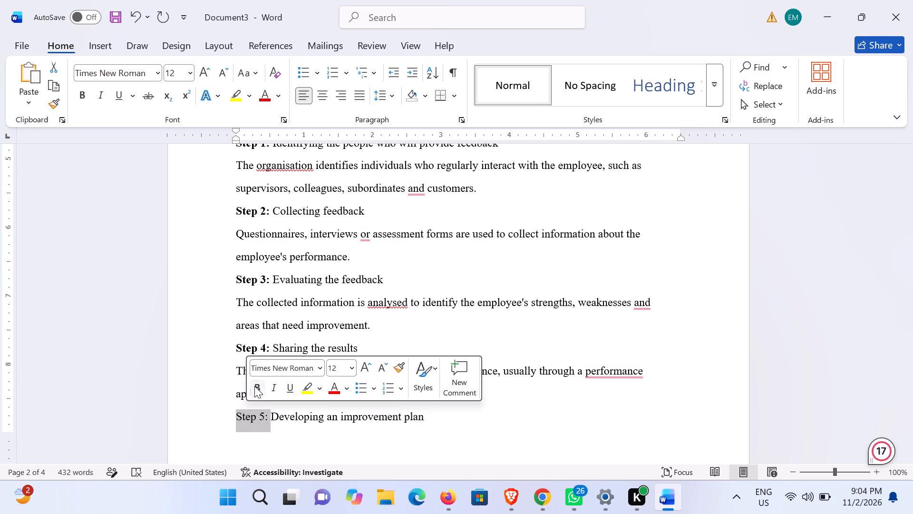
pyautogui.click(254, 386)
# Join the stray word "method" to the "Disadvantages of the 360-degree" heading on page 3 and start "1. Time-consuming:" on its own line.
pyautogui.scroll(-3, 259, 402)
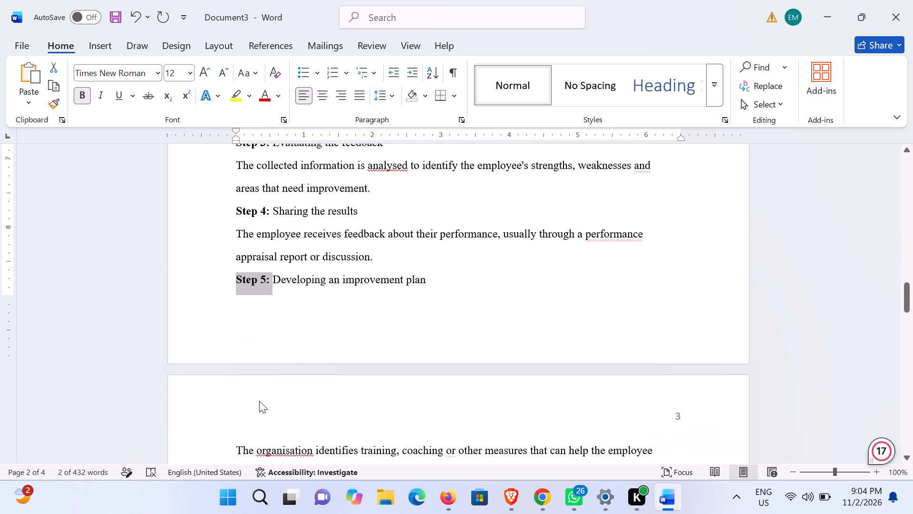
pyautogui.scroll(-4, 259, 401)
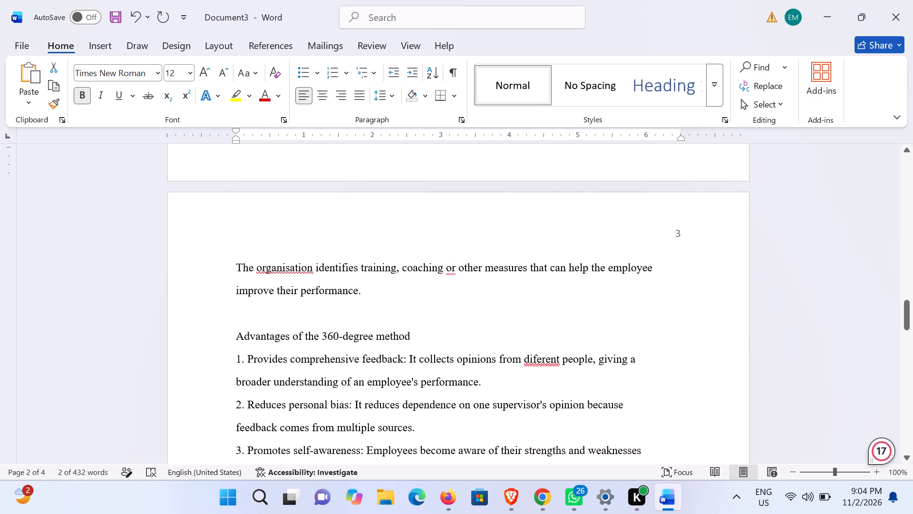
pyautogui.scroll(-5, 346, 331)
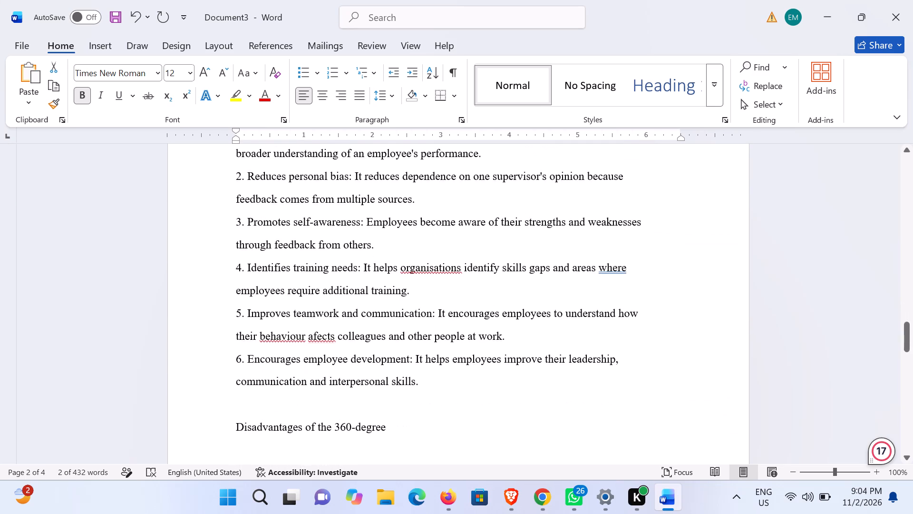
pyautogui.scroll(-2, 346, 331)
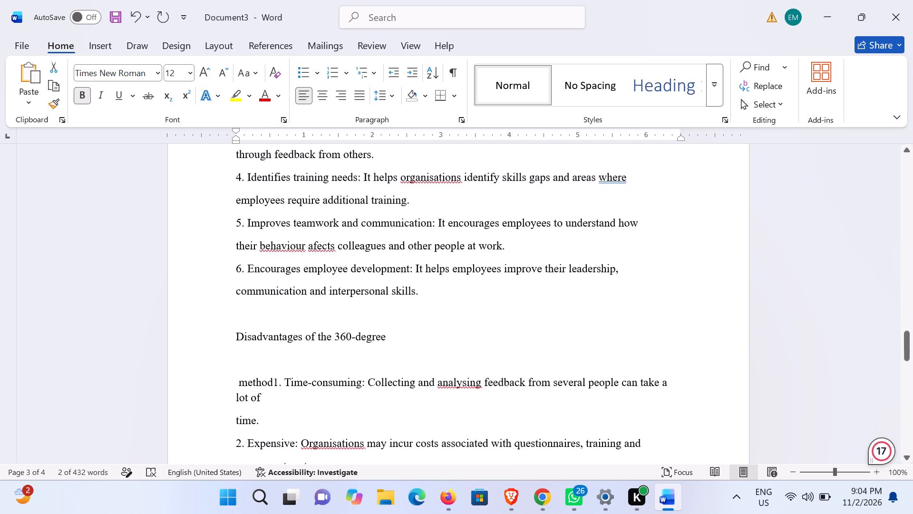
pyautogui.scroll(-1, 346, 331)
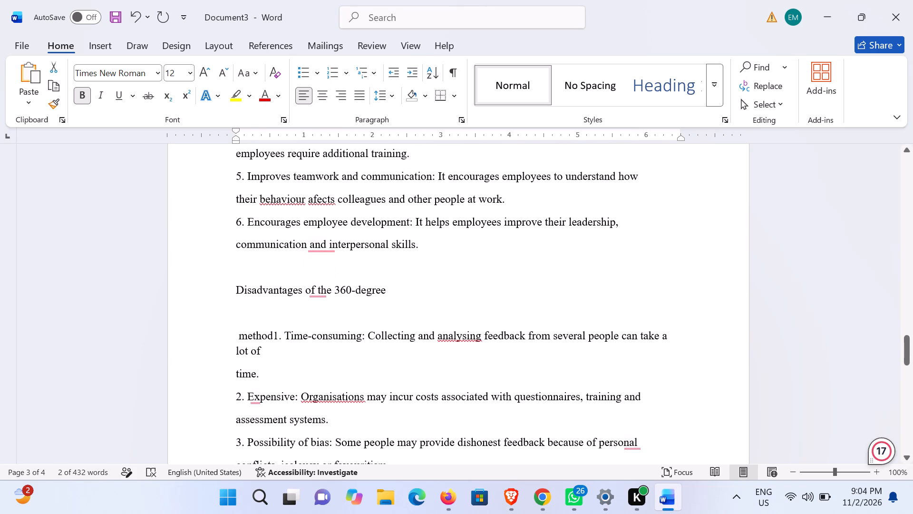
pyautogui.scroll(-2, 371, 305)
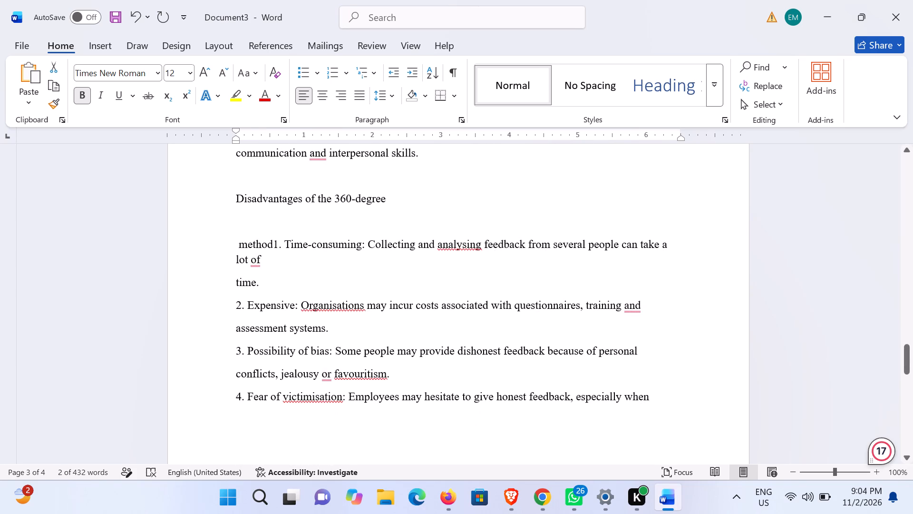
pyautogui.click(237, 245)
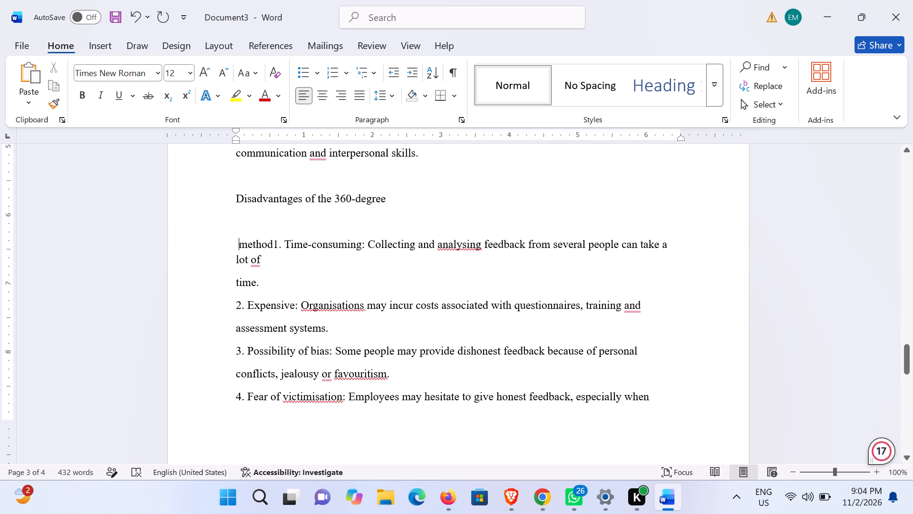
pyautogui.press('BackSpace')
pyautogui.press('BackSpace')
pyautogui.press('BackSpace')
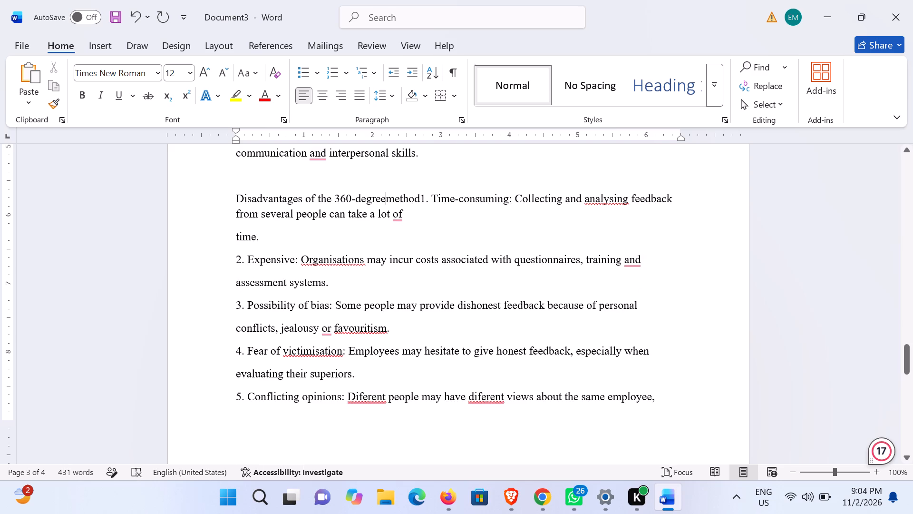
pyautogui.click(419, 195)
pyautogui.press('Return')
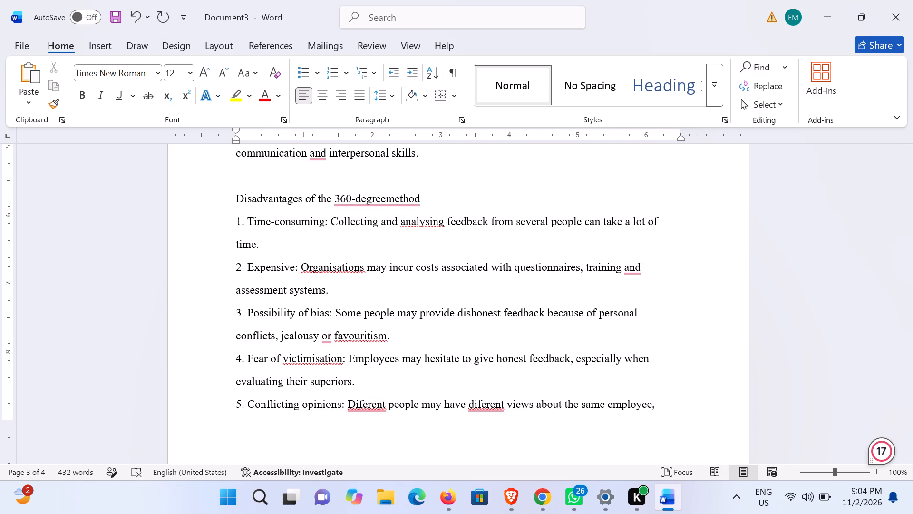
# Insert a space between "360-degree" and "method" in the Disadvantages heading.
pyautogui.rightClick(386, 198)
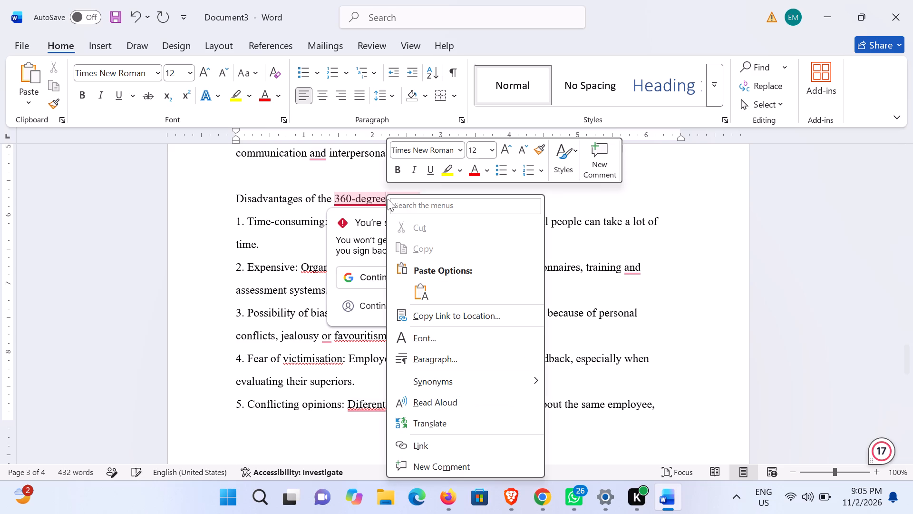
pyautogui.click(618, 234)
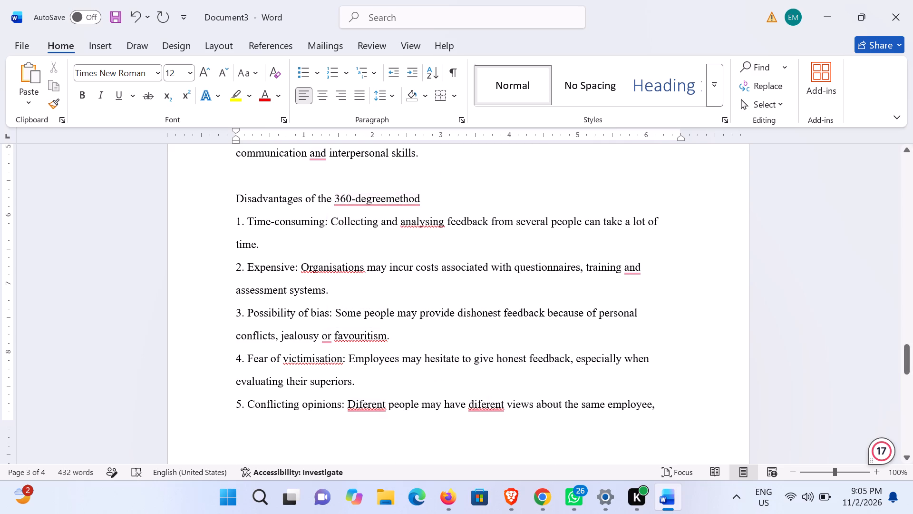
pyautogui.press('space')
pyautogui.press('n')
pyautogui.press('BackSpace')
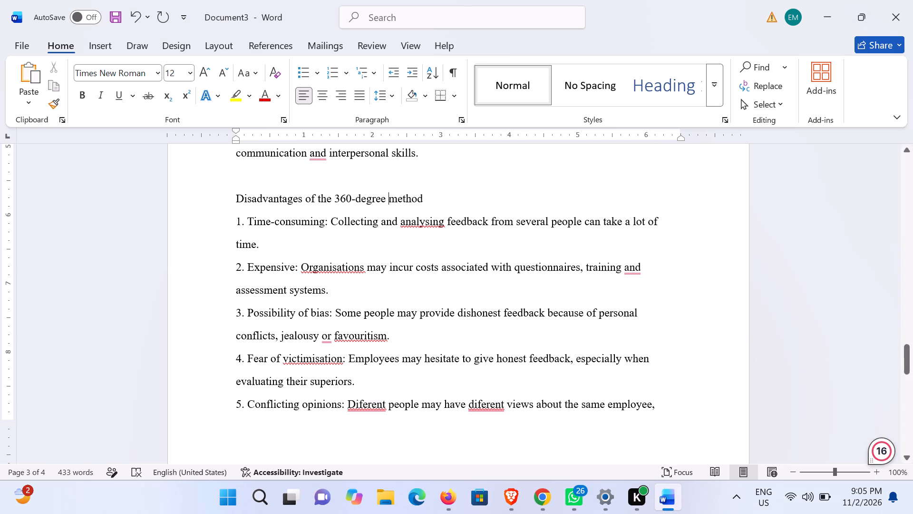
# Make the "Disadvantages of the 360-degree method" heading on page 3 bold.
pyautogui.scroll(1, 385, 328)
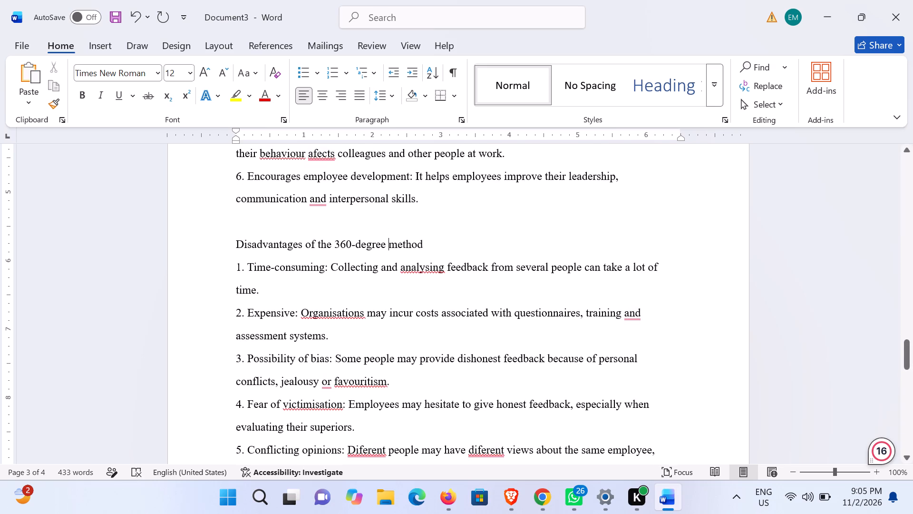
pyautogui.click(441, 244)
pyautogui.moveTo(441, 244); pyautogui.dragTo(300, 234)
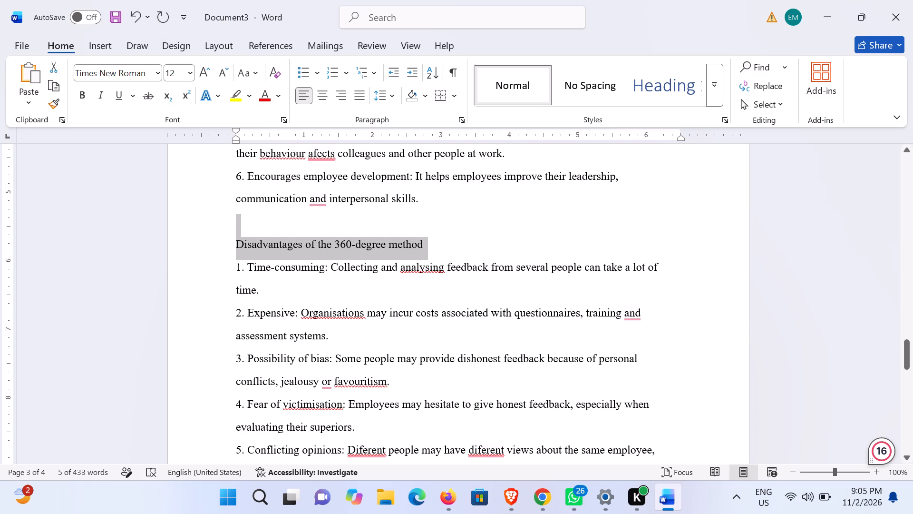
pyautogui.click(78, 99)
# Make the "Advantages of the 360-degree method" heading on page 3 bold.
pyautogui.scroll(3, 203, 144)
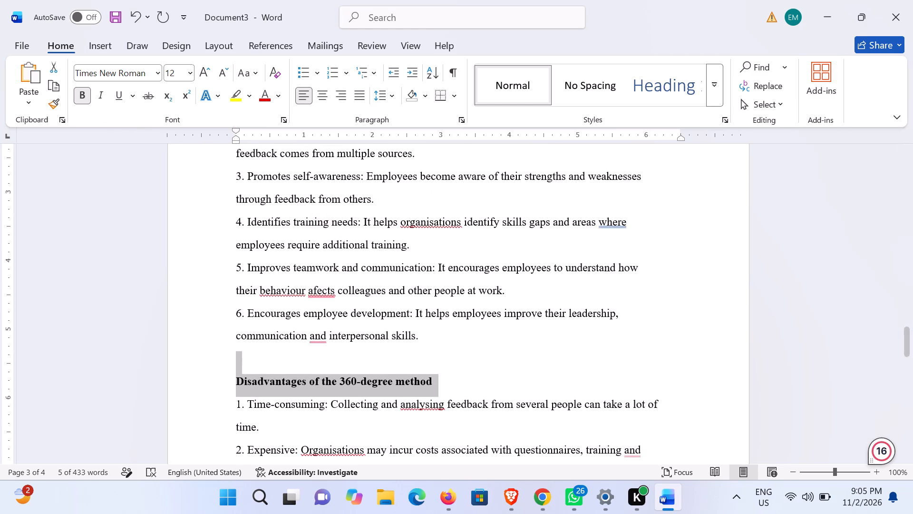
pyautogui.scroll(3, 212, 148)
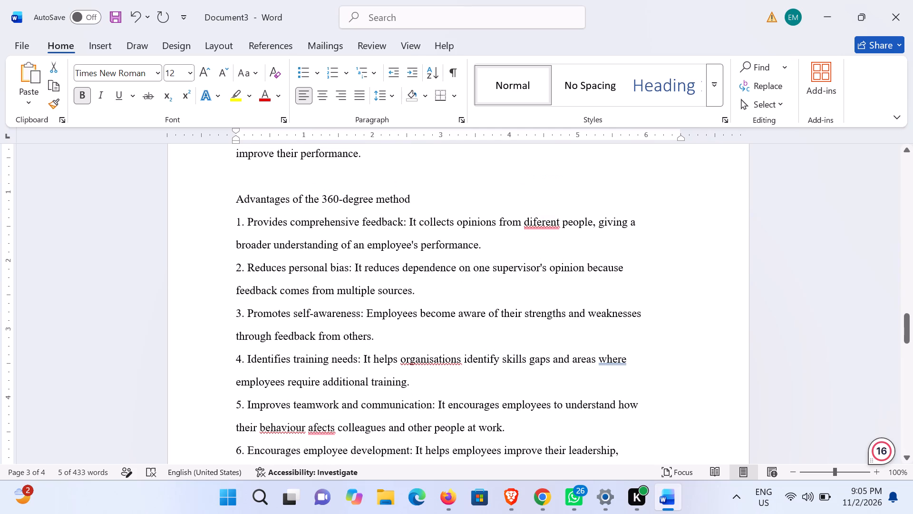
pyautogui.moveTo(414, 199); pyautogui.dragTo(294, 197)
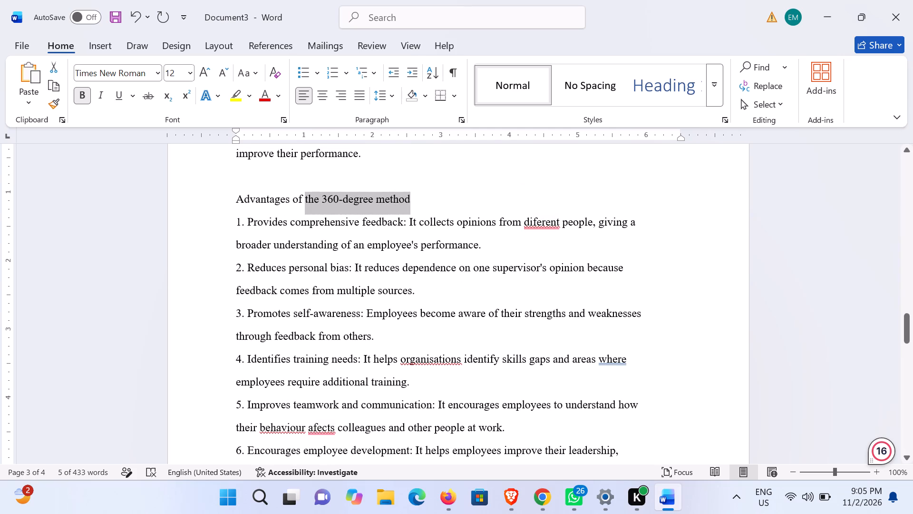
pyautogui.moveTo(294, 197); pyautogui.dragTo(260, 195)
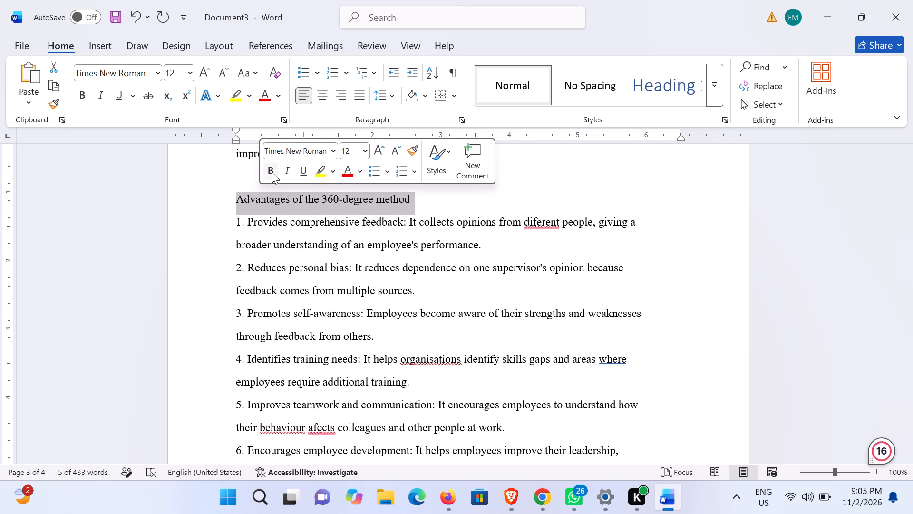
pyautogui.click(272, 172)
# Make the "How the 360-degree appraisal method works" heading on page 2 bold.
pyautogui.scroll(3, 305, 198)
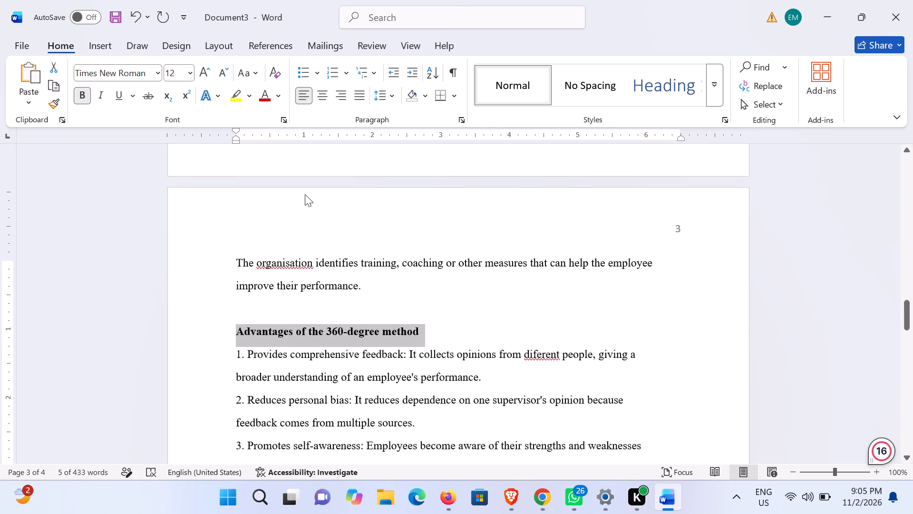
pyautogui.scroll(10, 305, 194)
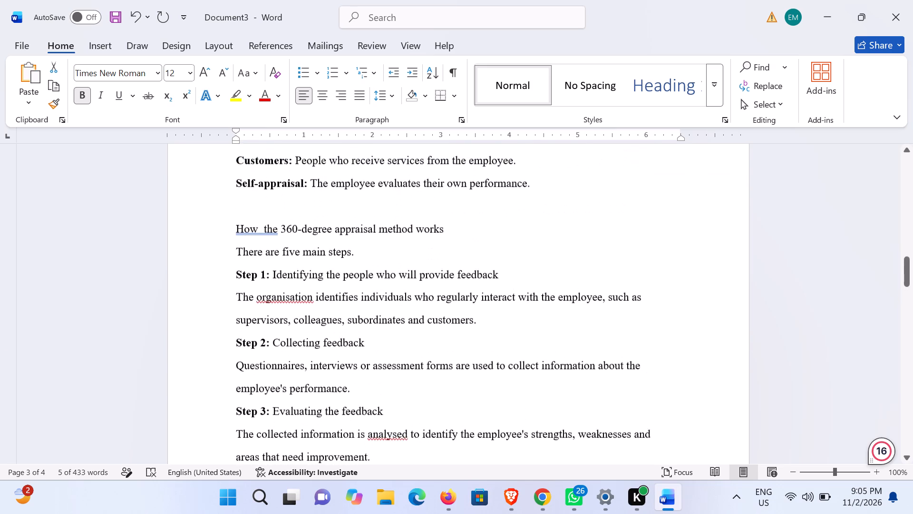
pyautogui.scroll(2, 304, 192)
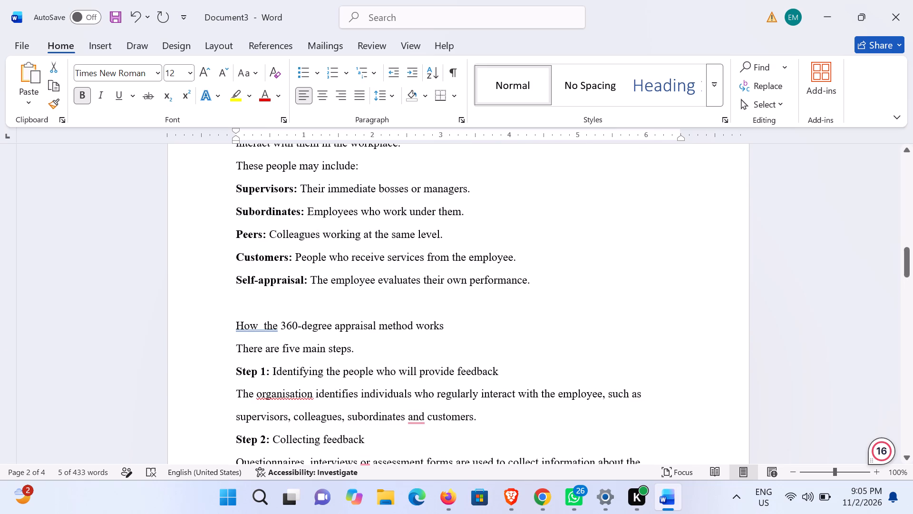
pyautogui.moveTo(445, 325); pyautogui.dragTo(428, 329)
pyautogui.moveTo(428, 329); pyautogui.dragTo(283, 319)
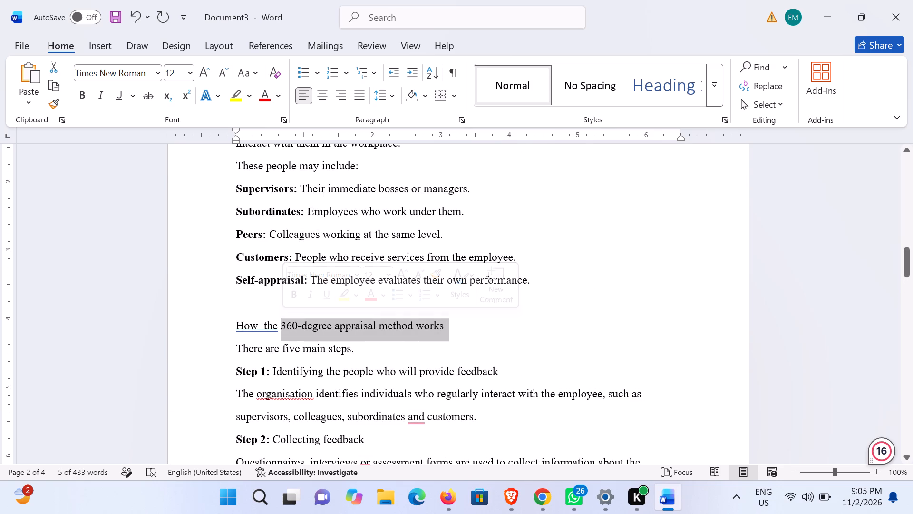
pyautogui.click(495, 346)
pyautogui.moveTo(460, 334); pyautogui.dragTo(250, 338)
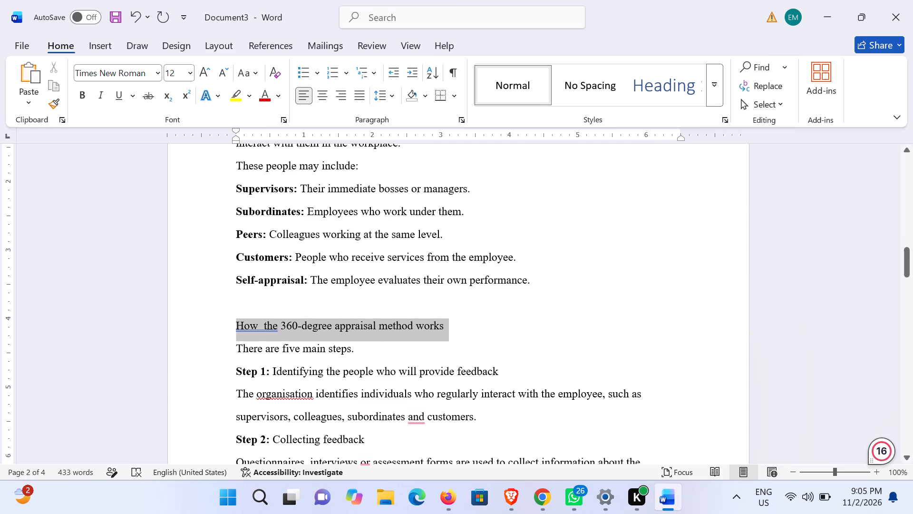
pyautogui.moveTo(250, 338); pyautogui.dragTo(243, 330)
pyautogui.click(258, 300)
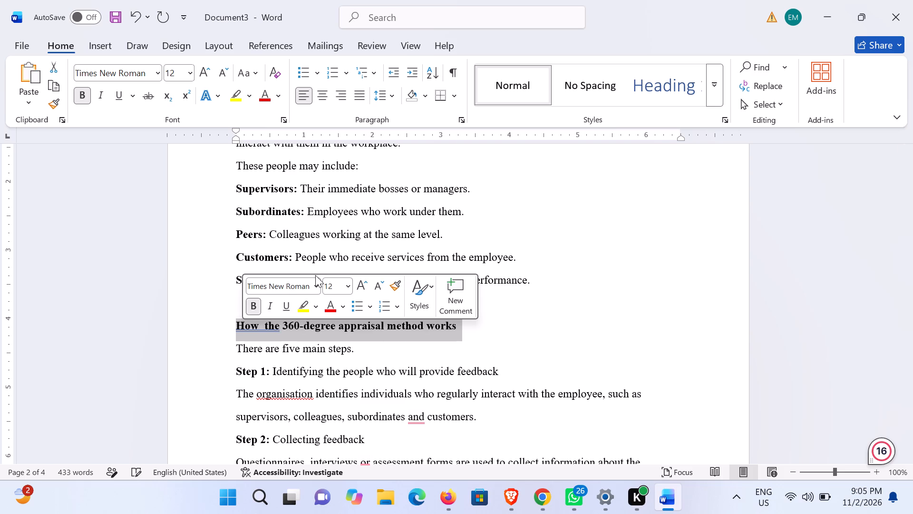
# Make the "Introduction" heading at the start of page 2 bold and centre it.
pyautogui.scroll(5, 329, 262)
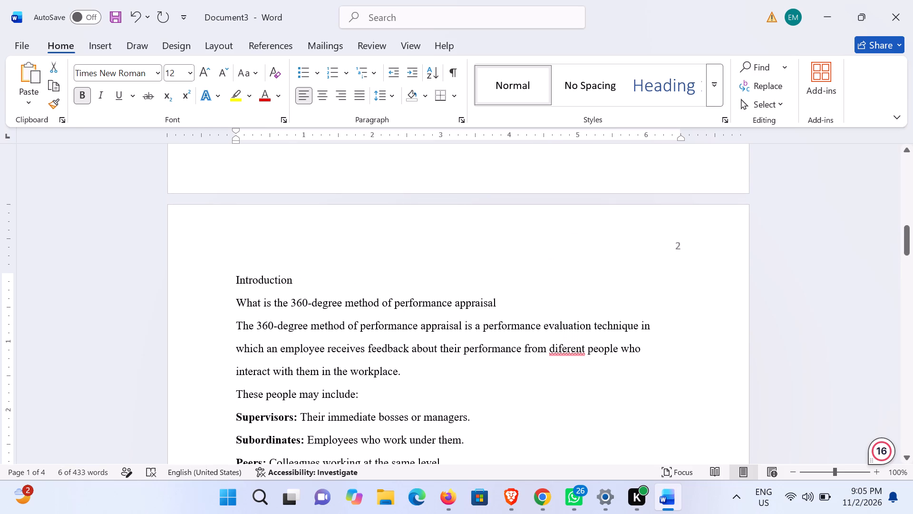
pyautogui.moveTo(300, 281); pyautogui.dragTo(271, 282)
pyautogui.click(253, 281)
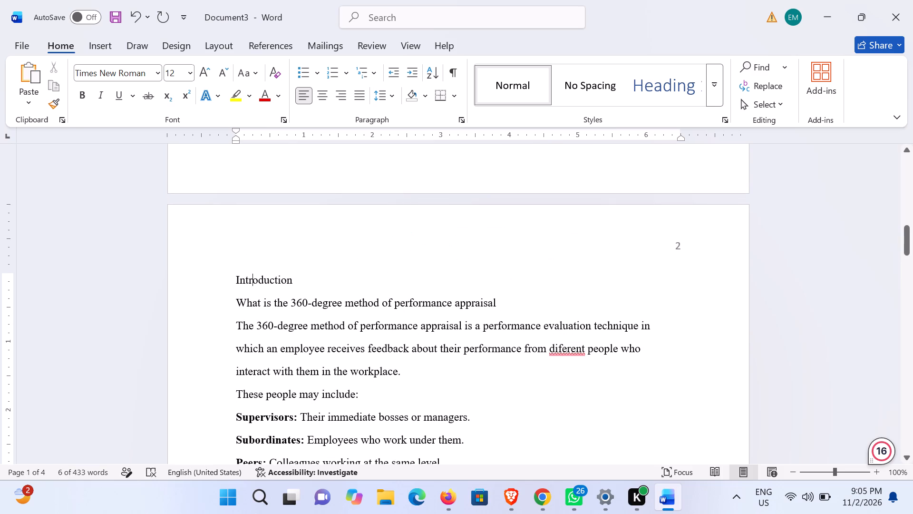
pyautogui.click(343, 277)
pyautogui.moveTo(309, 279); pyautogui.dragTo(239, 276)
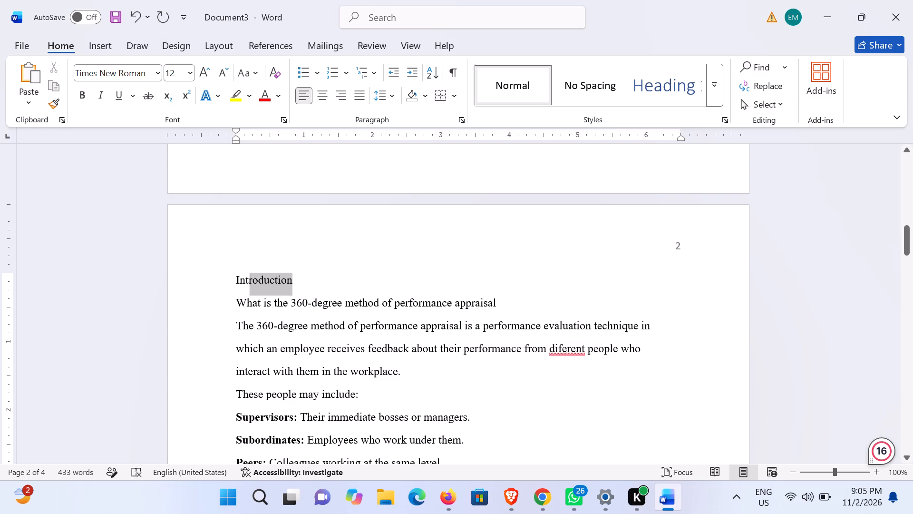
pyautogui.moveTo(239, 276); pyautogui.dragTo(235, 276)
pyautogui.click(249, 253)
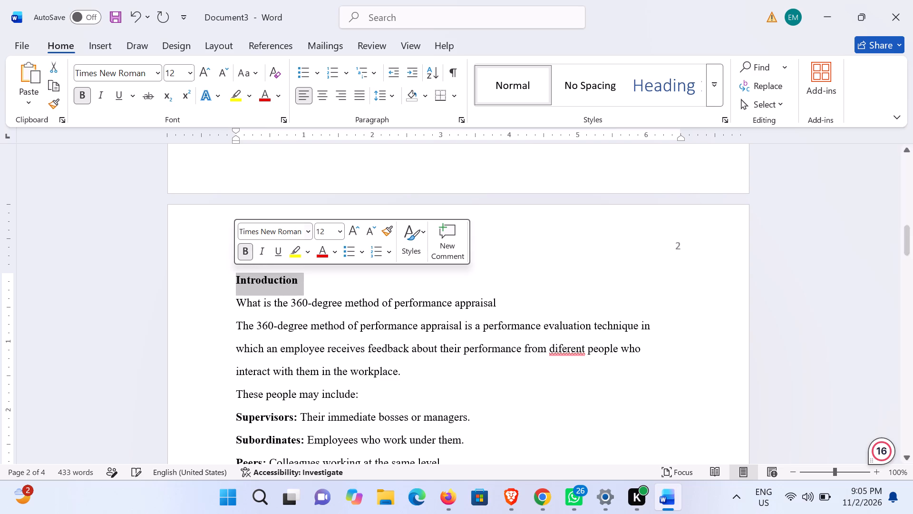
pyautogui.click(328, 102)
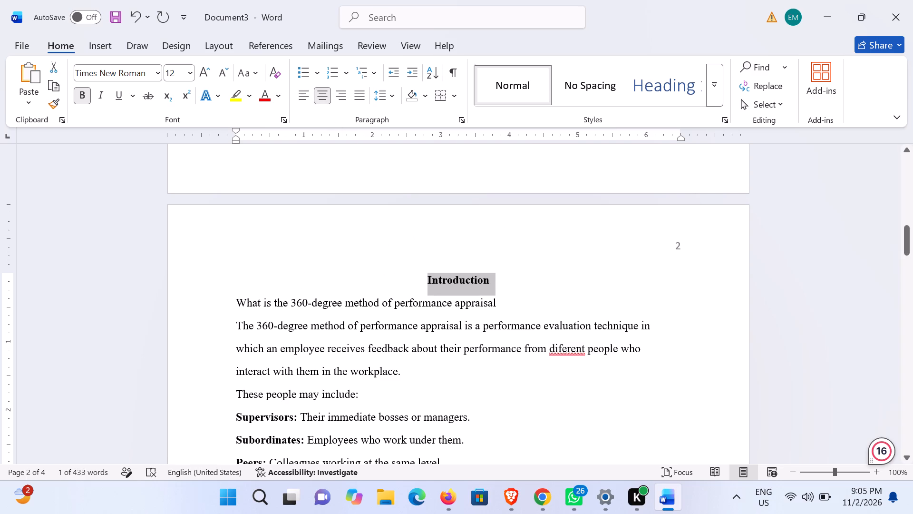
# Reword the question line under Introduction by removing "is" after "What" and adding "is:" after "appraisal".
pyautogui.click(496, 303)
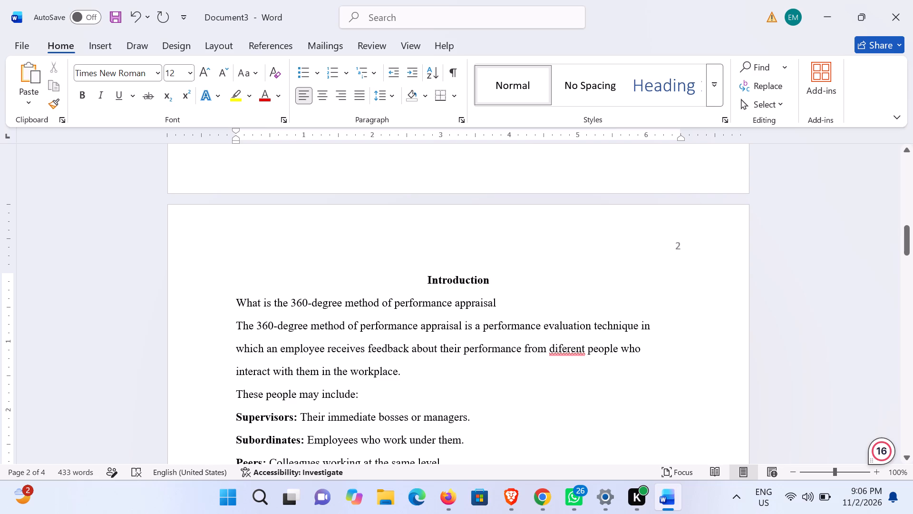
pyautogui.click(272, 302)
pyautogui.press('BackSpace')
pyautogui.press('BackSpace')
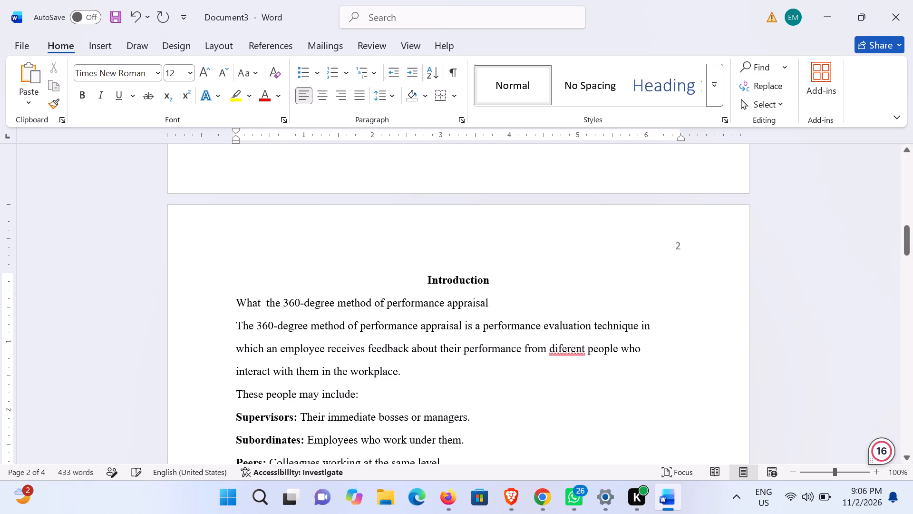
pyautogui.click(488, 304)
pyautogui.press('space')
pyautogui.press('i')
pyautogui.press('s')
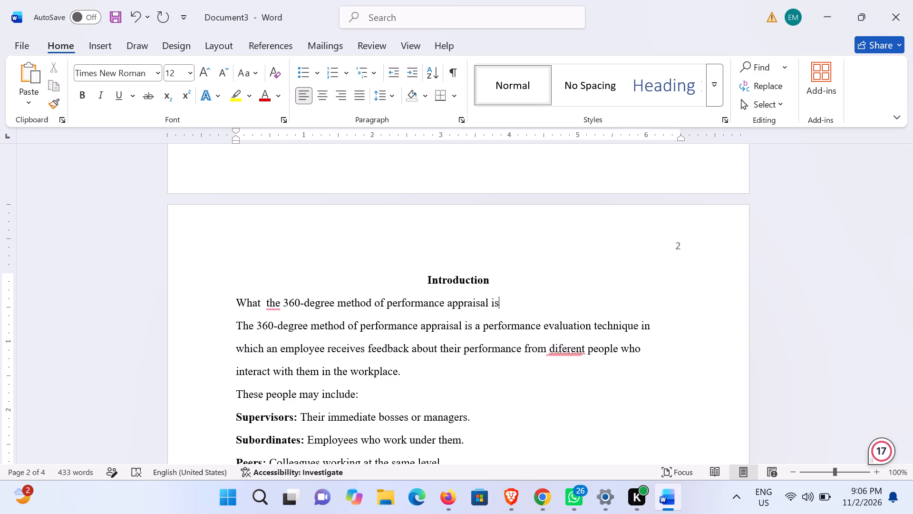
pyautogui.press('space')
pyautogui.press('BackSpace')
pyautogui.hotkey('shift', ':')
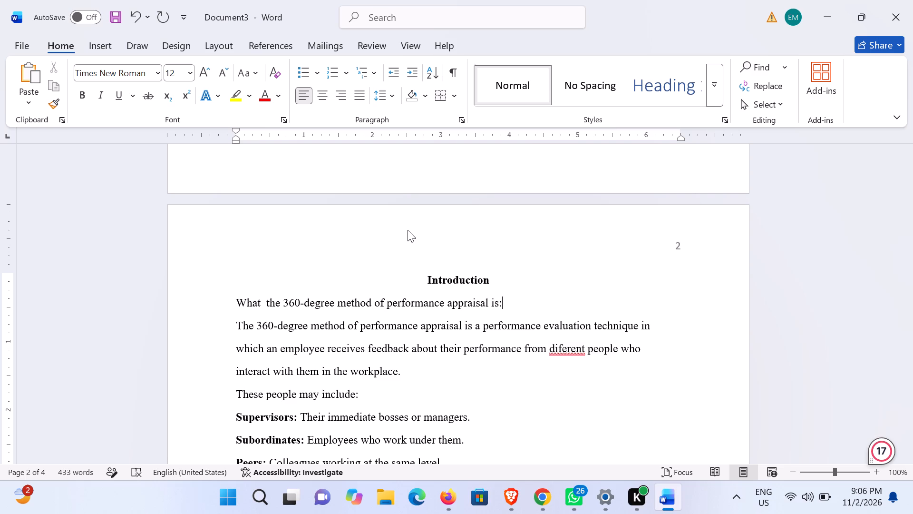
# Indent the first line of the definition paragraph under Introduction and join the line starting "which an employee receives" to it.
pyautogui.click(236, 326)
pyautogui.press('Tab')
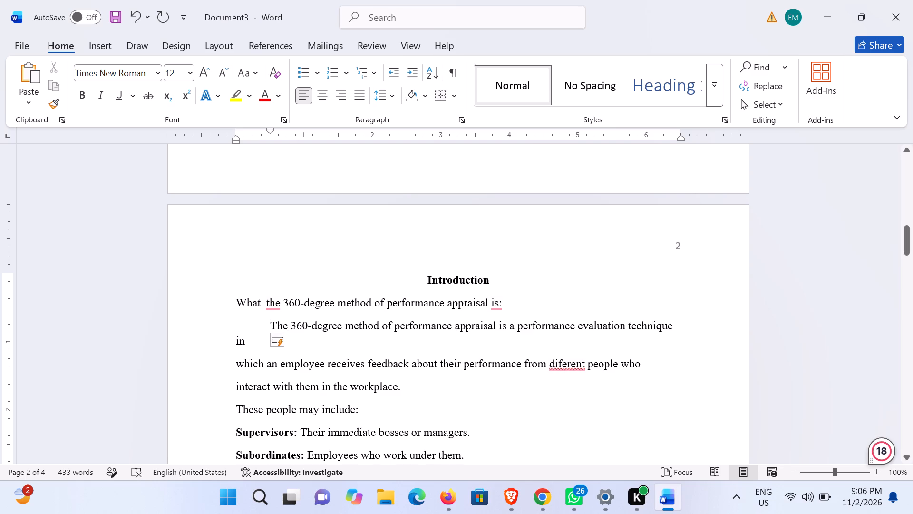
pyautogui.click(234, 362)
pyautogui.press('\\')
pyautogui.press('BackSpace')
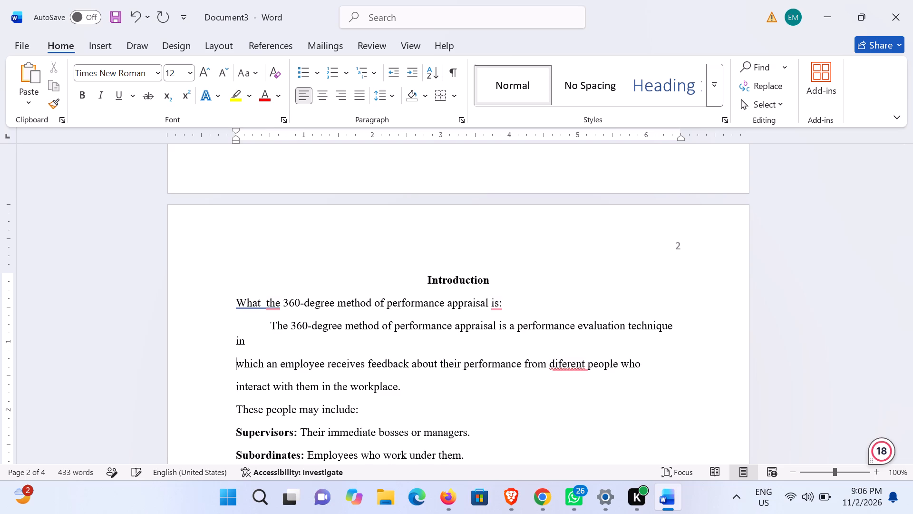
pyautogui.press('BackSpace')
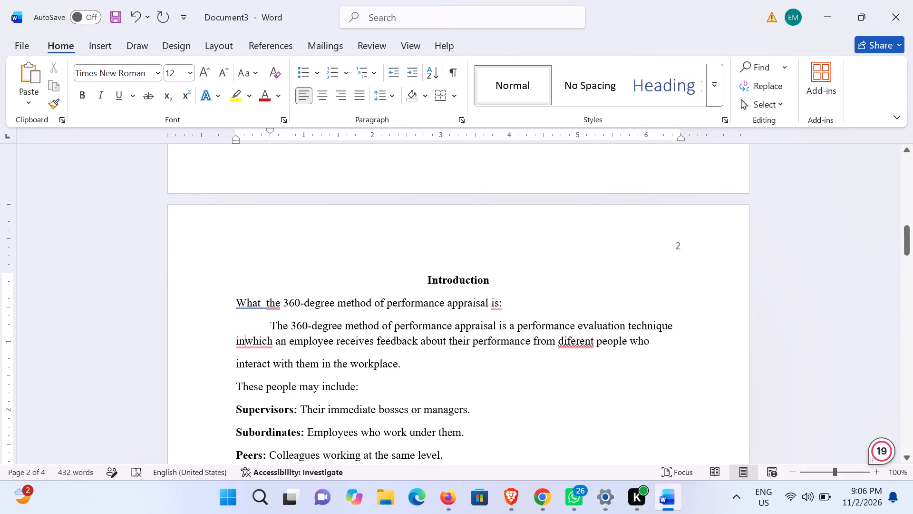
# Review the headings, line breaks and formatting of the appraisal text across pages 2 and 3.
pyautogui.scroll(-2, 314, 364)
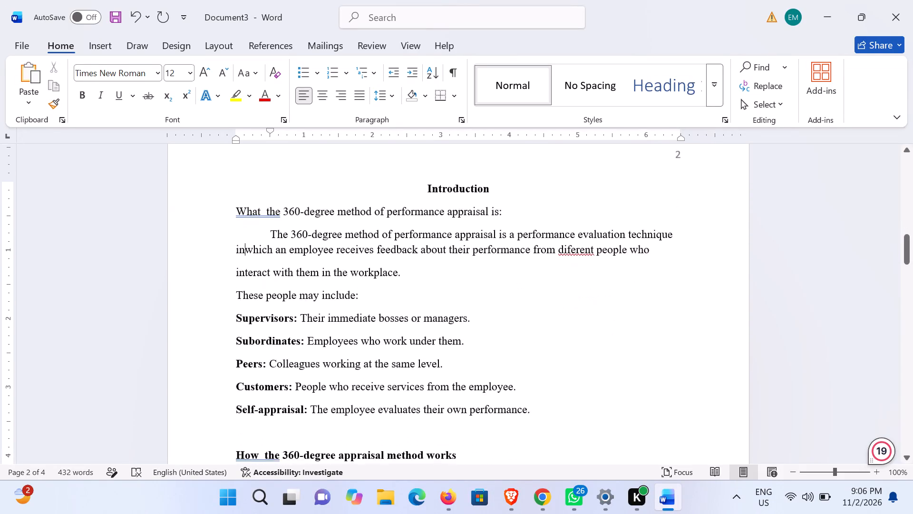
pyautogui.scroll(-4, 314, 358)
pyautogui.scroll(4, 315, 361)
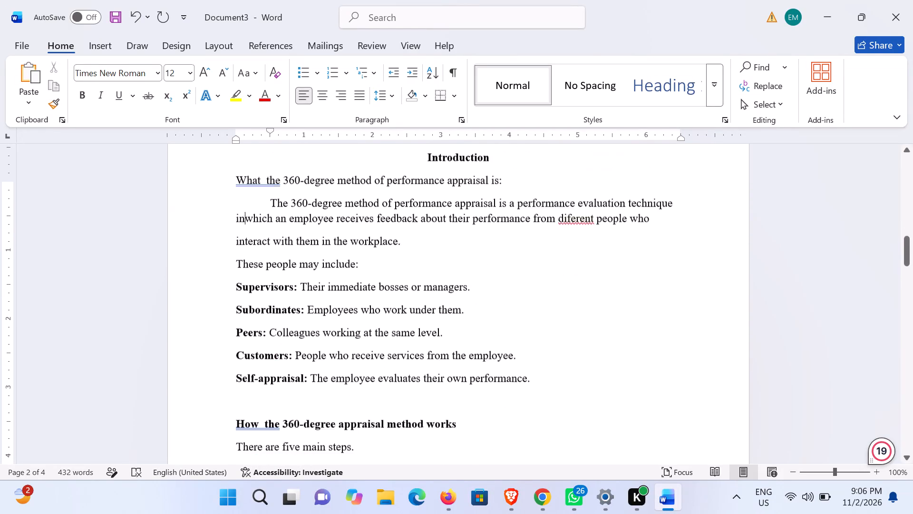
pyautogui.scroll(4, 316, 361)
pyautogui.scroll(-9, 316, 360)
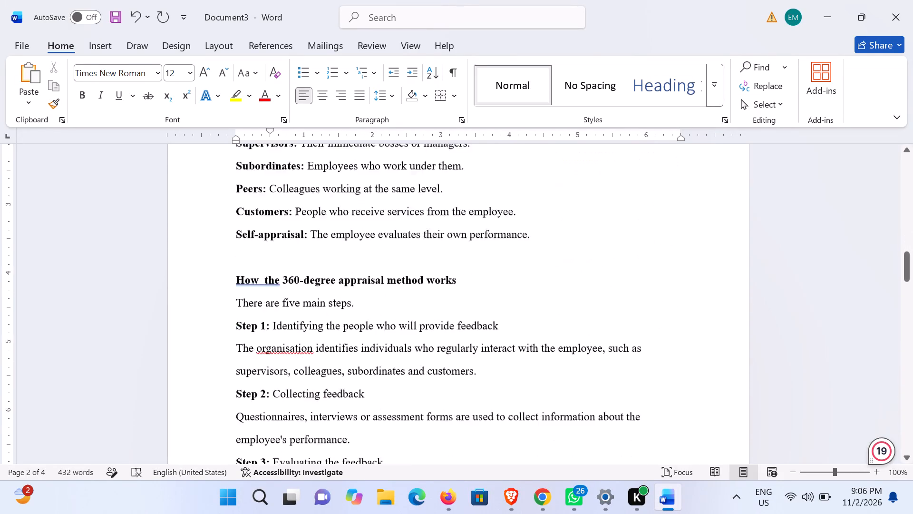
pyautogui.scroll(-12, 316, 362)
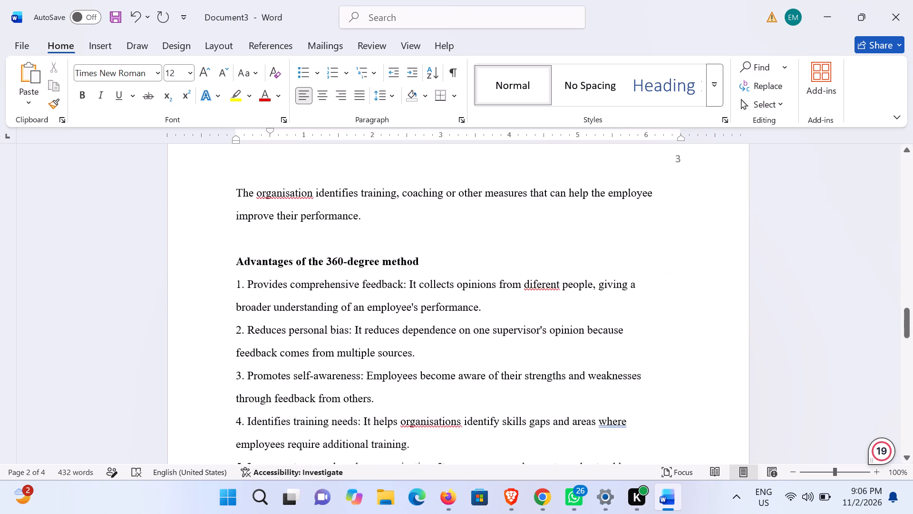
pyautogui.scroll(-6, 316, 358)
pyautogui.scroll(5, 316, 360)
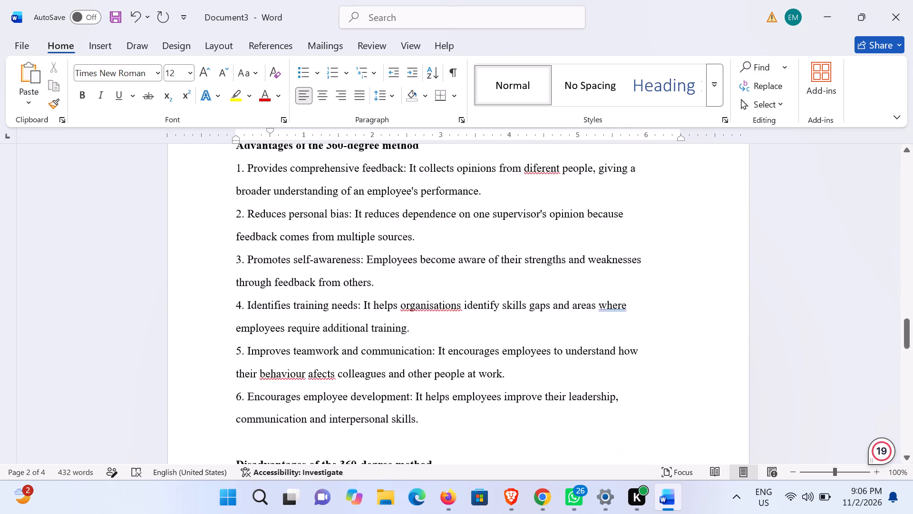
pyautogui.scroll(14, 316, 360)
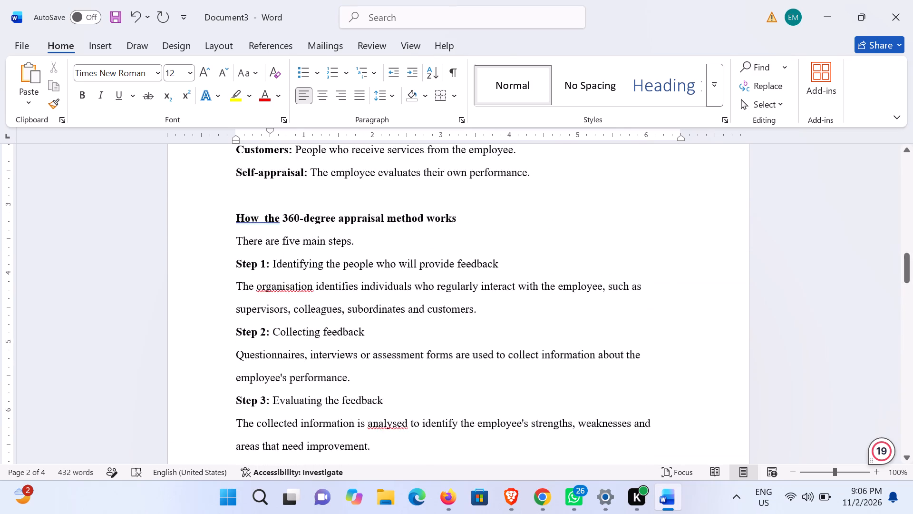
# Before the question line under Introduction, write "There are different methods of performance appraisal including modern and traditional".
pyautogui.scroll(9, 315, 352)
pyautogui.scroll(-2, 314, 351)
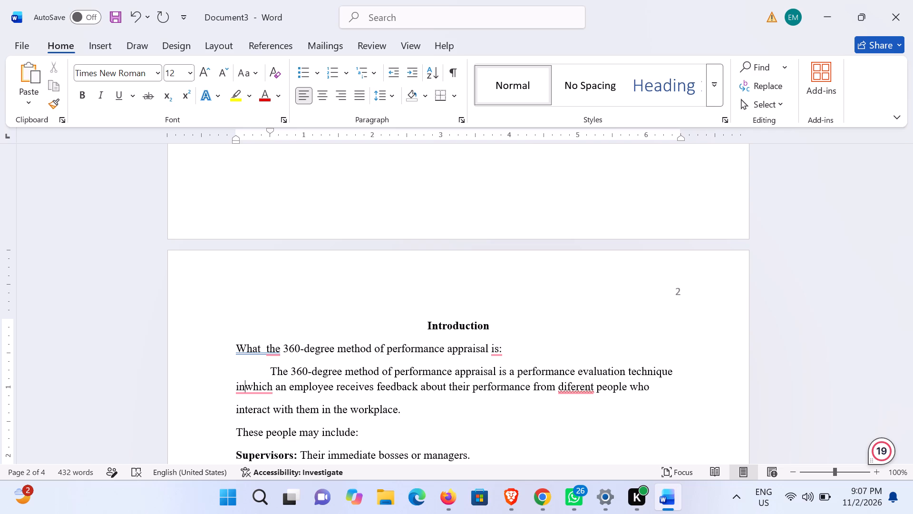
pyautogui.click(232, 344)
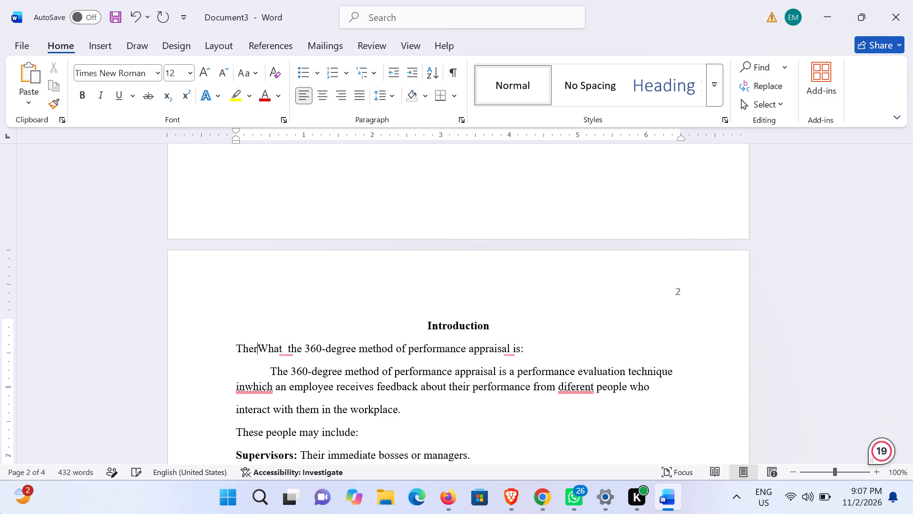
pyautogui.write('are diffr')
pyautogui.press('BackSpace')
pyautogui.write('erent methof')
pyautogui.press('BackSpace')
pyautogui.write('ds of performance appraisal')
pyautogui.press('space')
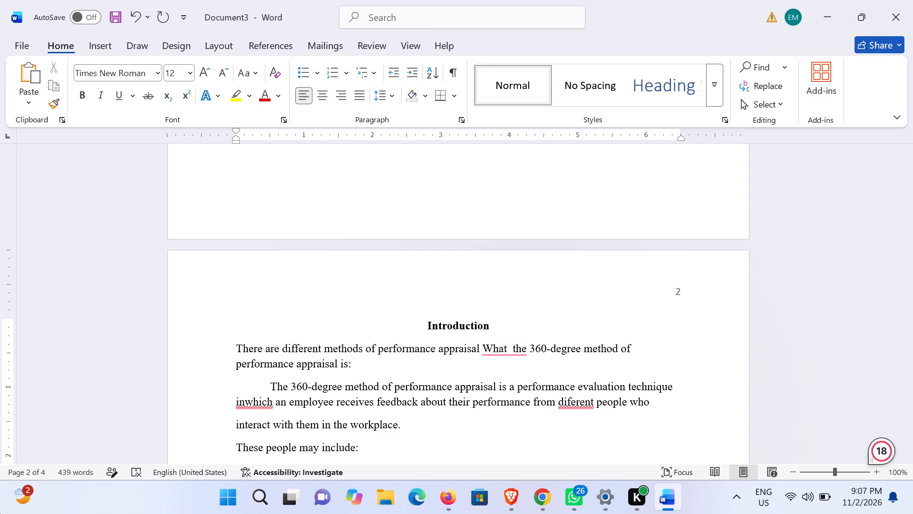
pyautogui.press('i')
pyautogui.write('ncluding modern and traditional')
pyautogui.press('space')
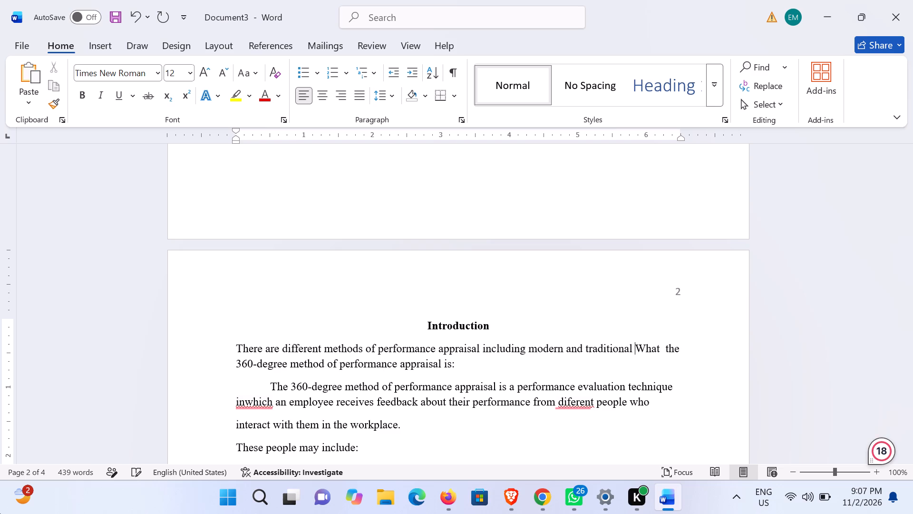
# Continue the introductory sentence with "methods which include the 360 degree method and the".
pyautogui.write('methods which in')
pyautogui.write('clude the')
pyautogui.press('space')
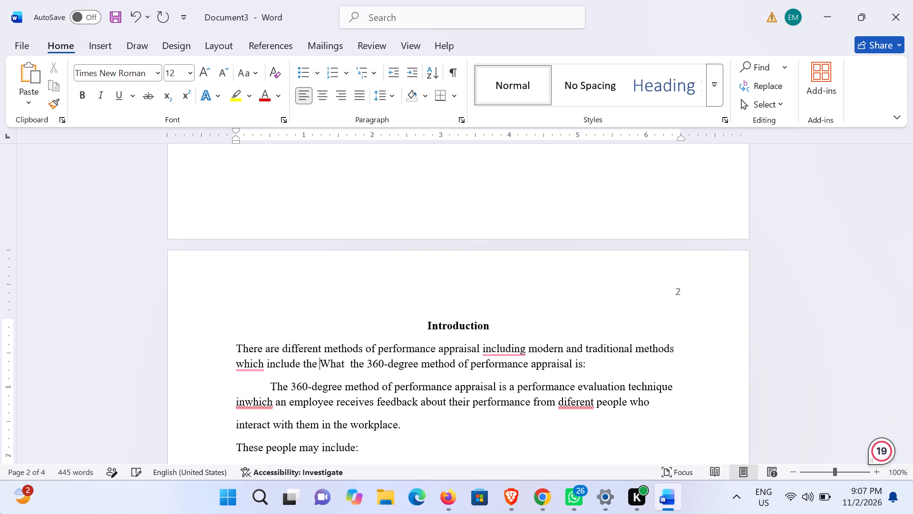
pyautogui.press('3')
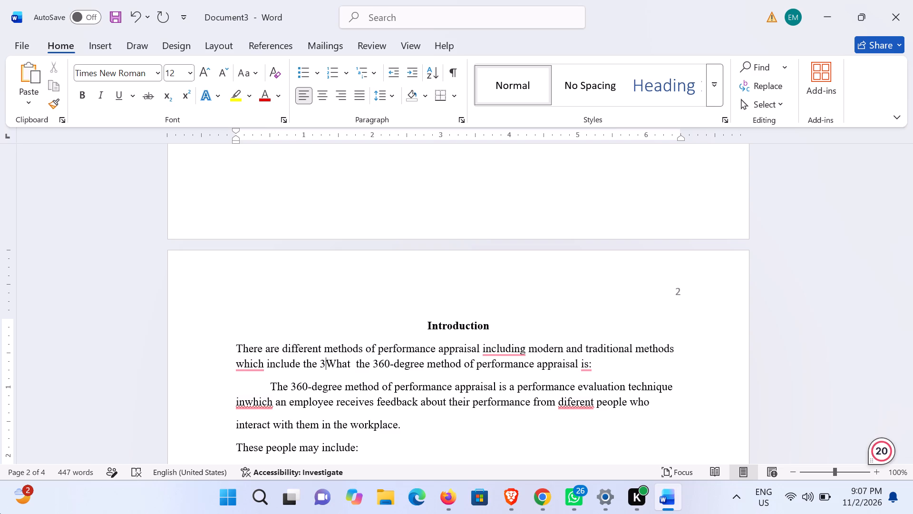
pyautogui.press('6')
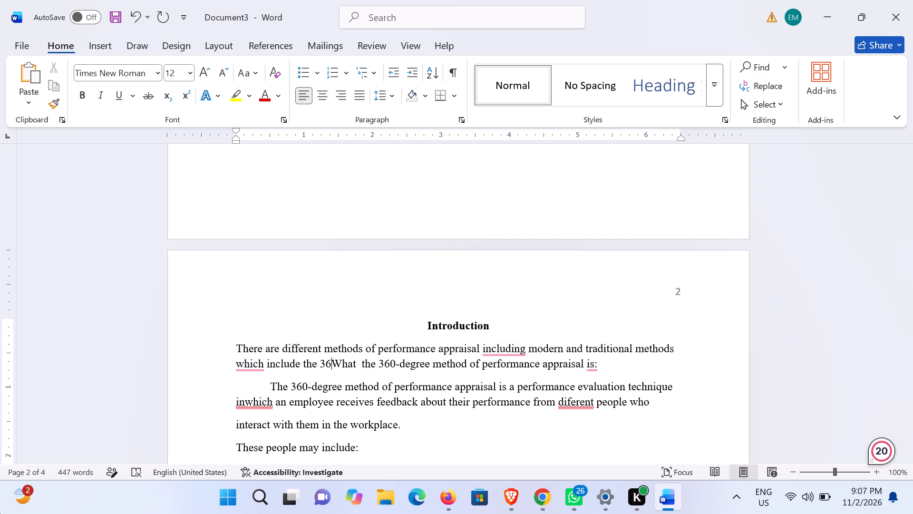
pyautogui.press('0')
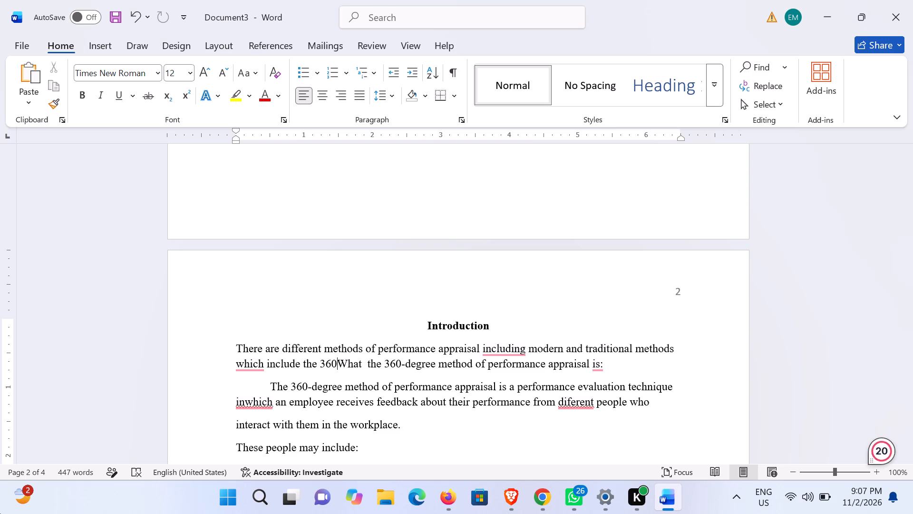
pyautogui.press('space')
pyautogui.write('degeree')
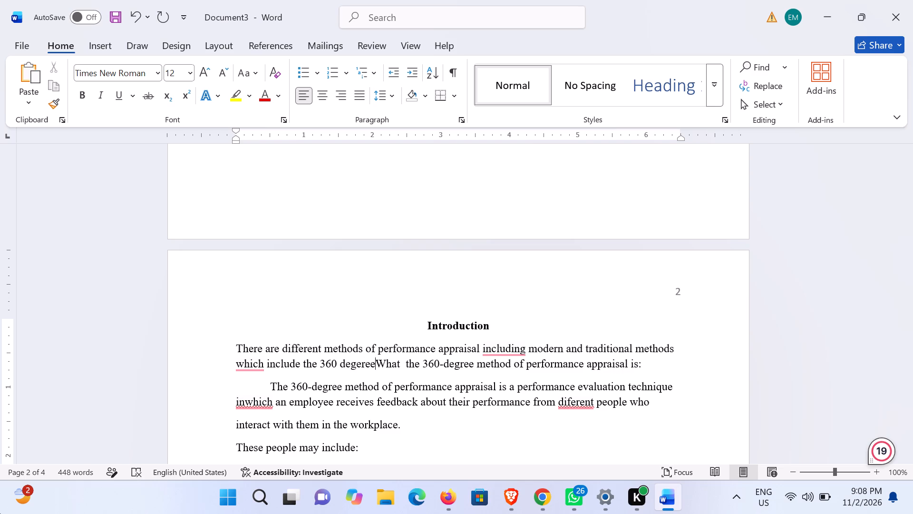
pyautogui.press('BackSpace')
pyautogui.press('BackSpace')
pyautogui.press('BackSpace')
pyautogui.press('BackSpace')
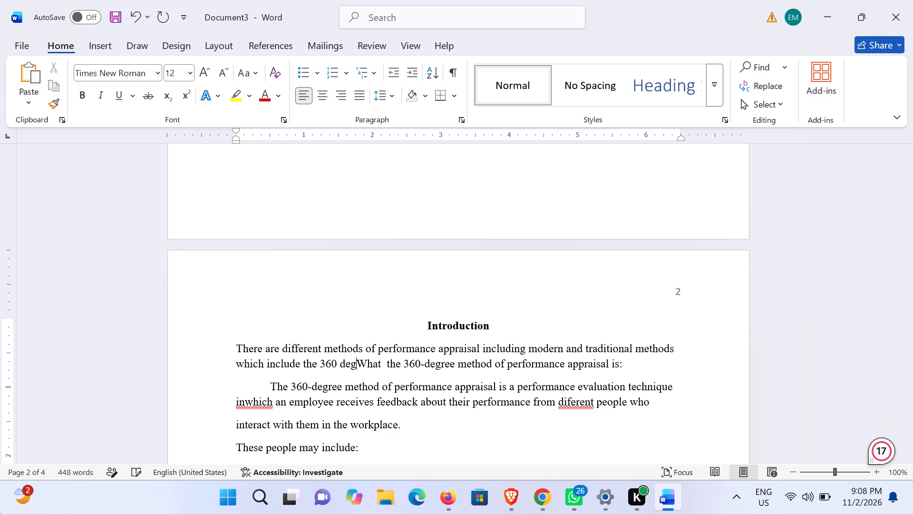
pyautogui.write('ree method and the')
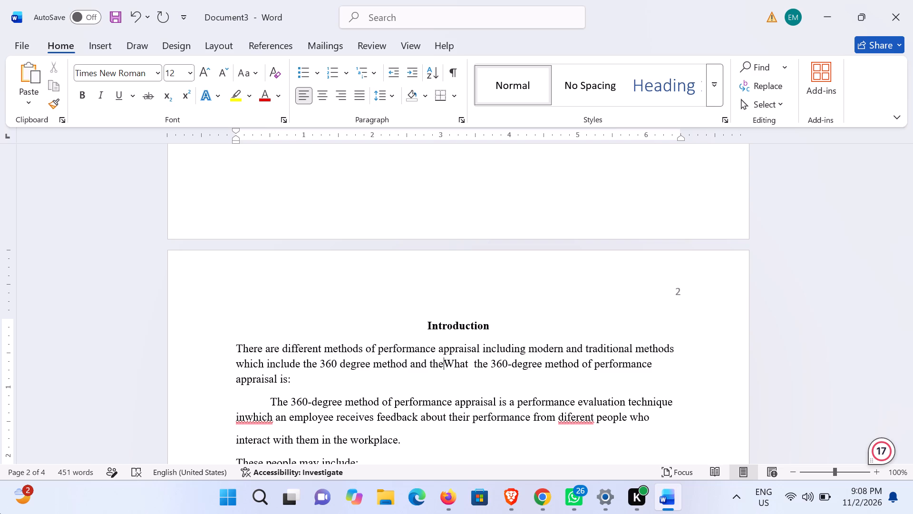
pyautogui.press('space')
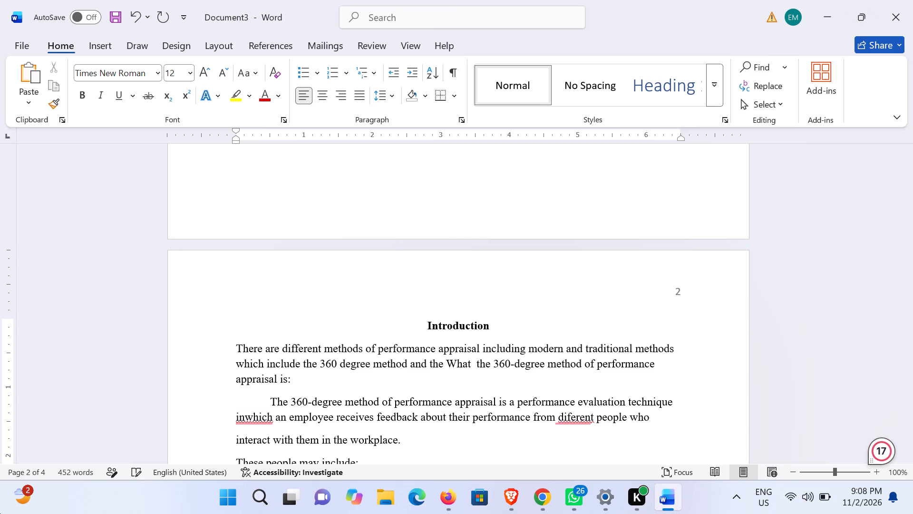
# Finish the introductory sentence with "Ranking method.", correctly spelled, and move the question line into its own paragraph.
pyautogui.press('BackSpace')
pyautogui.press('BackSpace')
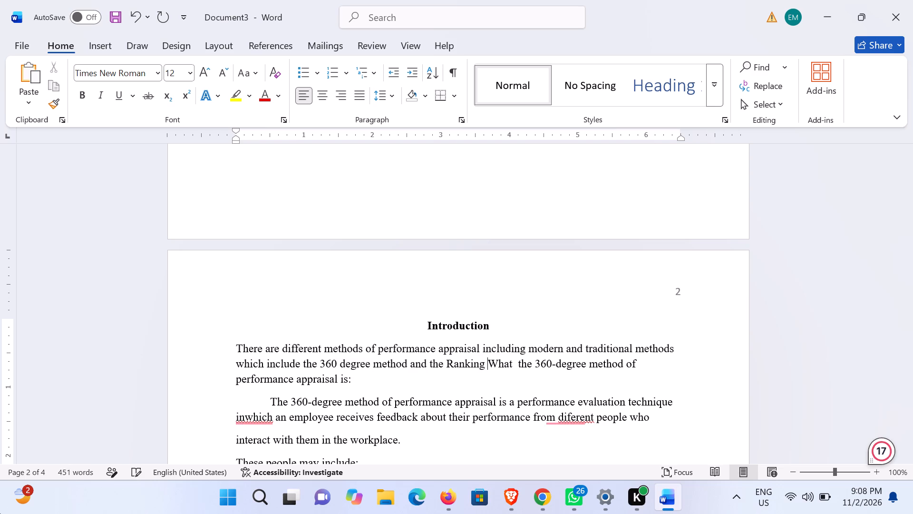
pyautogui.write('mr')
pyautogui.press('BackSpace')
pyautogui.write('eyhod')
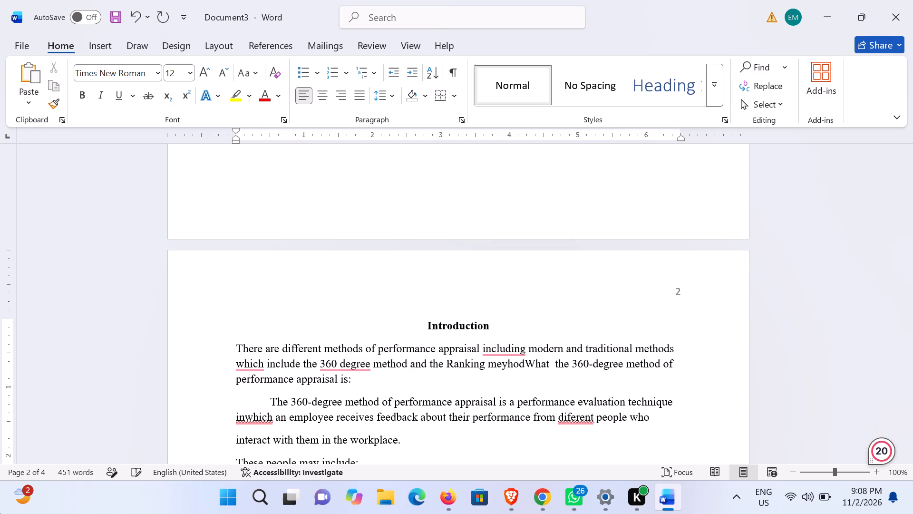
pyautogui.press('.')
pyautogui.press('Return')
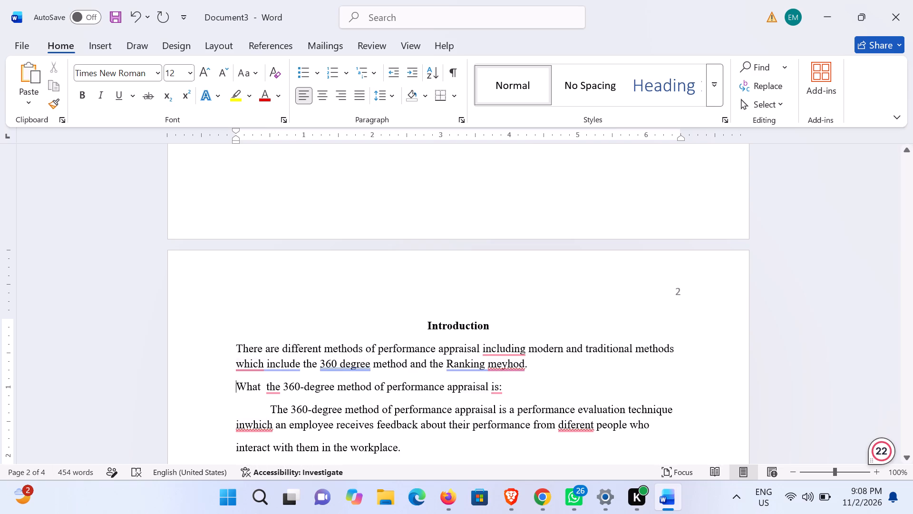
pyautogui.rightClick(496, 365)
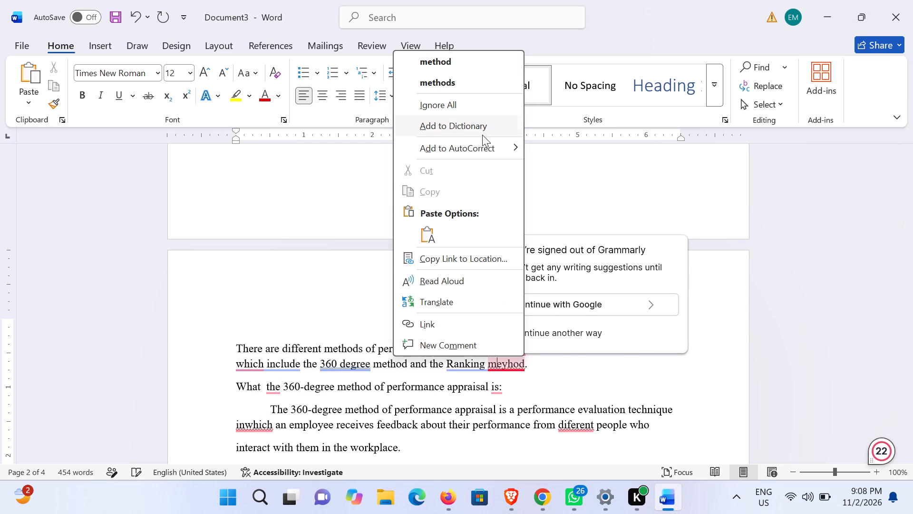
pyautogui.click(436, 55)
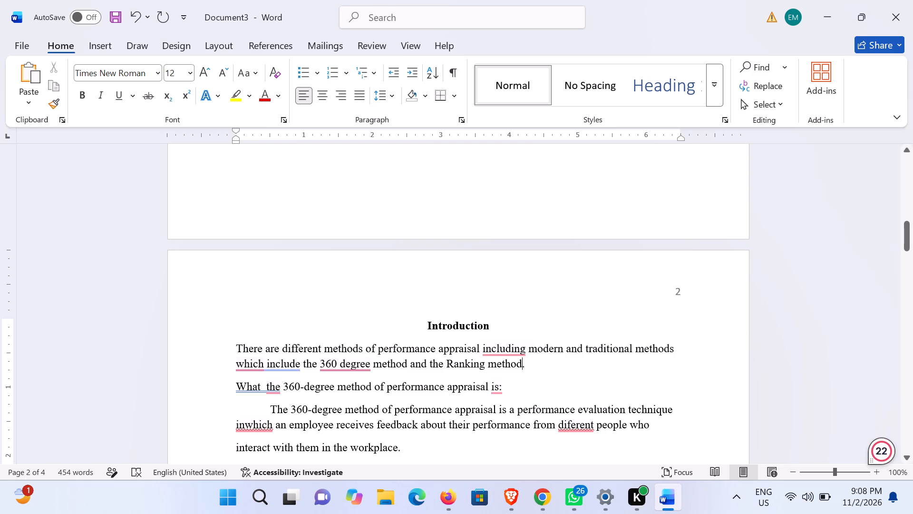
# Insert a blank line between the introductory sentence and the line "What the 360-degree method of performance appraisal is:".
pyautogui.click(229, 385)
pyautogui.press('Return')
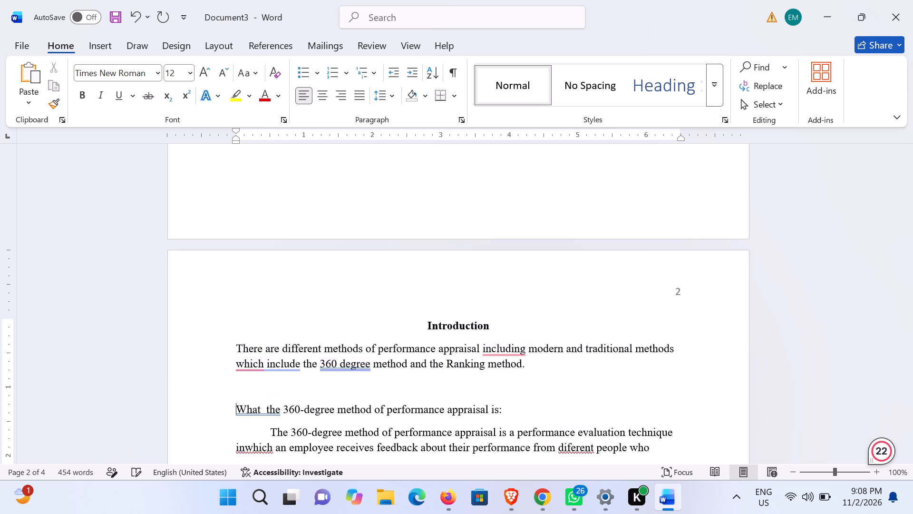
# Start a new line after the "Lack of confidentiality" point at the end of the document.
pyautogui.scroll(-3, 389, 350)
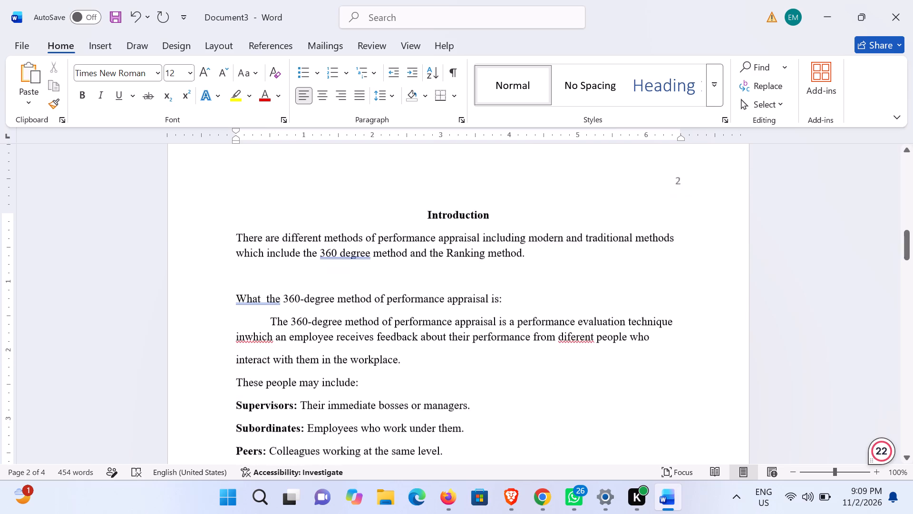
pyautogui.scroll(-8, 389, 350)
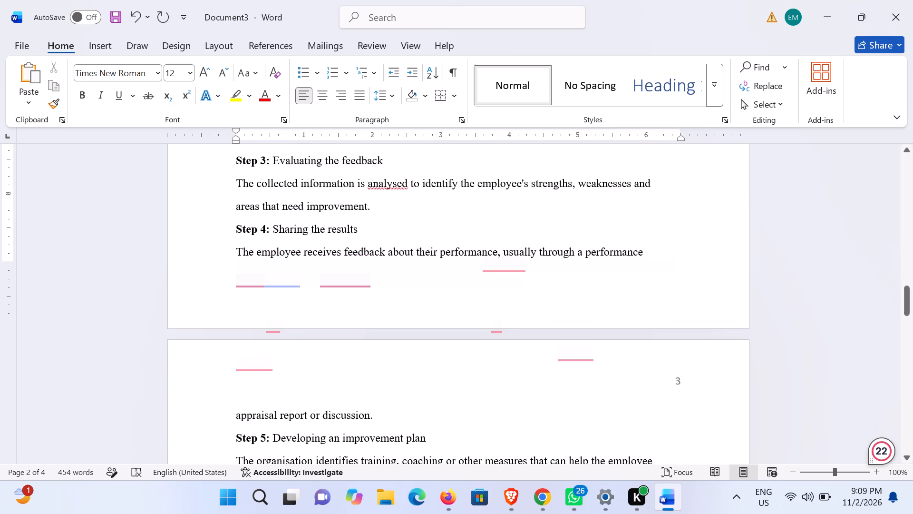
pyautogui.scroll(-8, 389, 350)
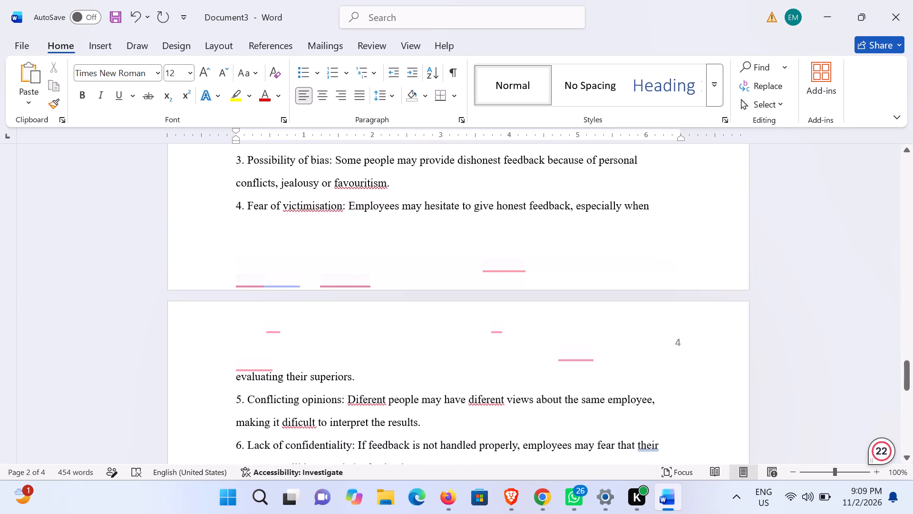
pyautogui.scroll(-3, 389, 350)
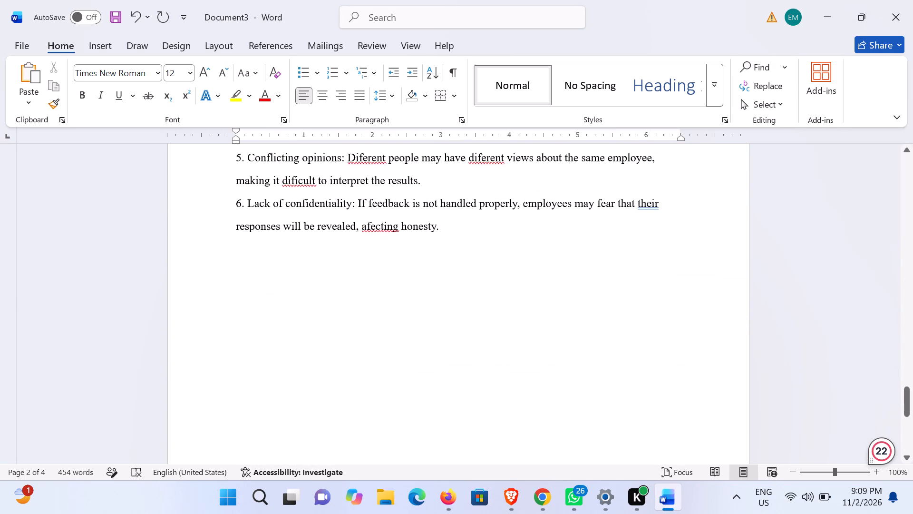
pyautogui.click(447, 227)
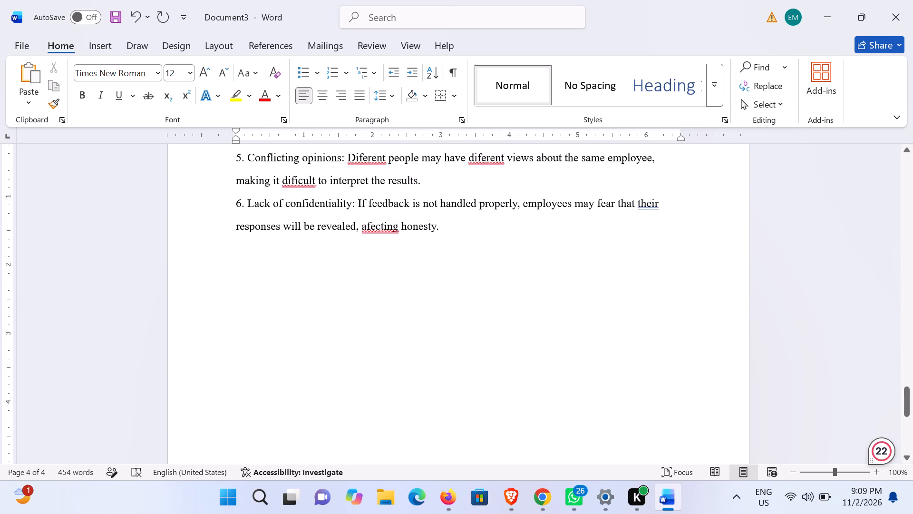
pyautogui.press('Return')
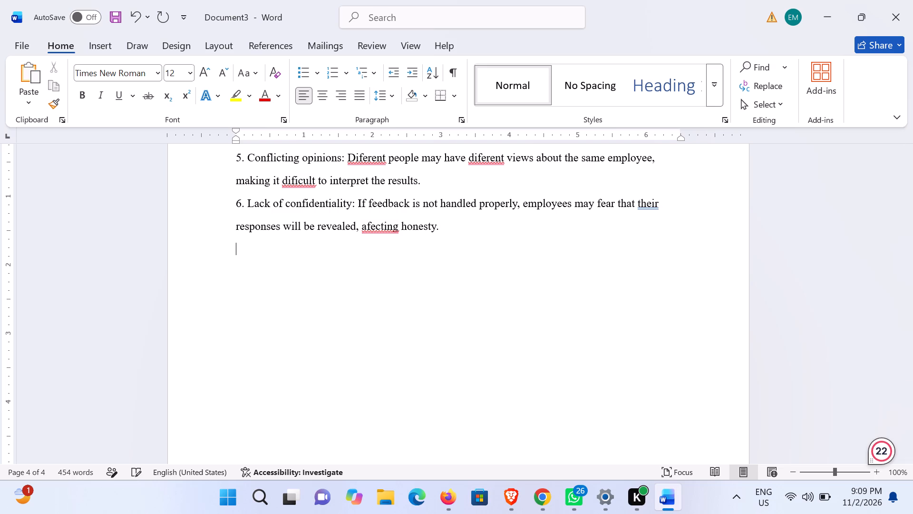
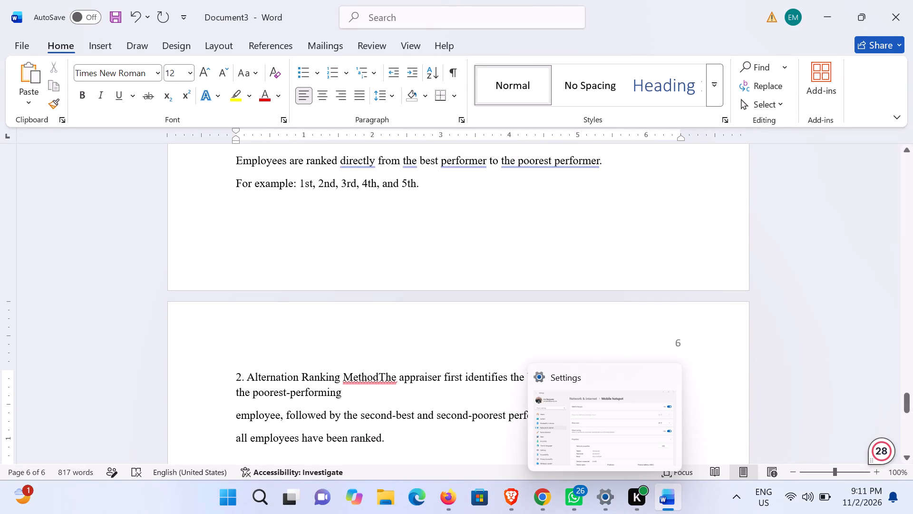
# Make the heading "Ranking Method of Performance Appraisal" bold.
pyautogui.scroll(7, 500, 412)
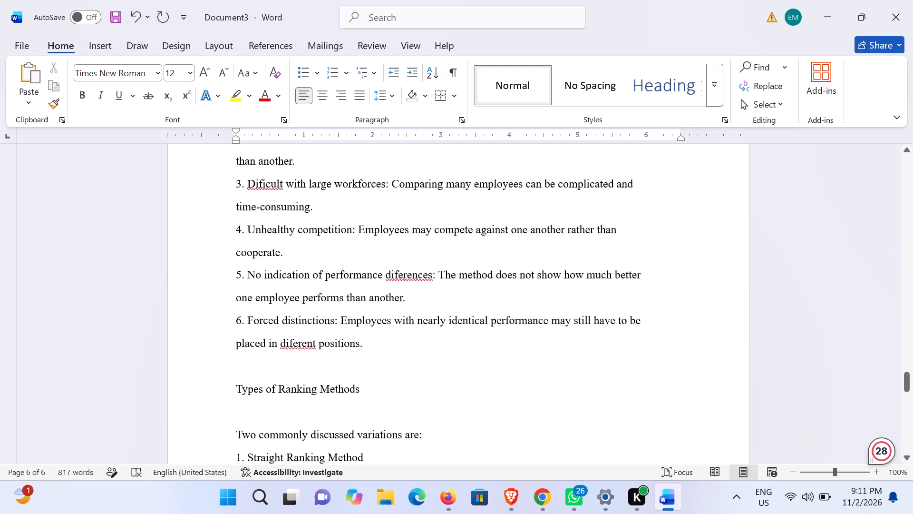
pyautogui.scroll(8, 501, 411)
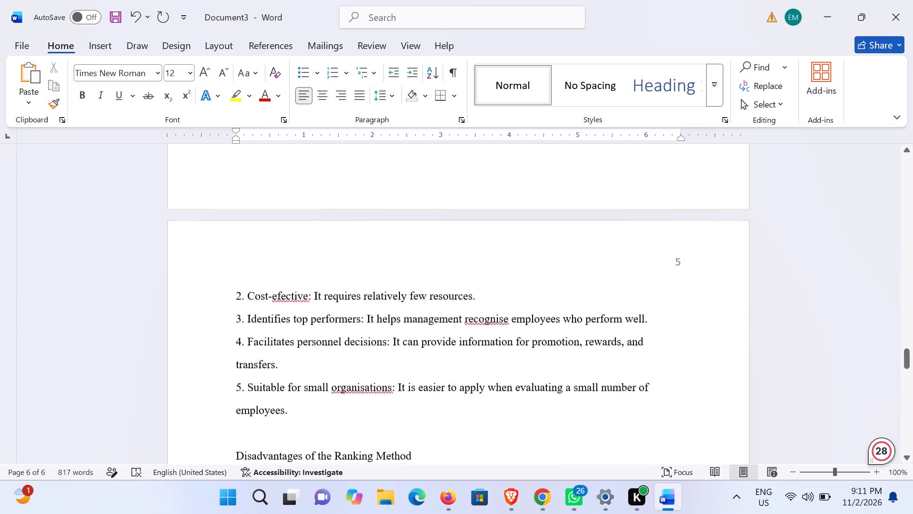
pyautogui.scroll(10, 501, 411)
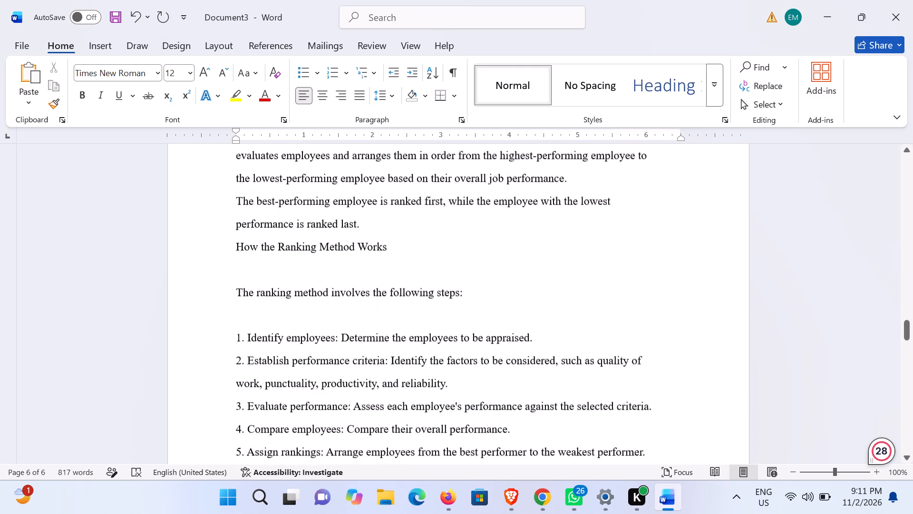
pyautogui.scroll(3, 501, 411)
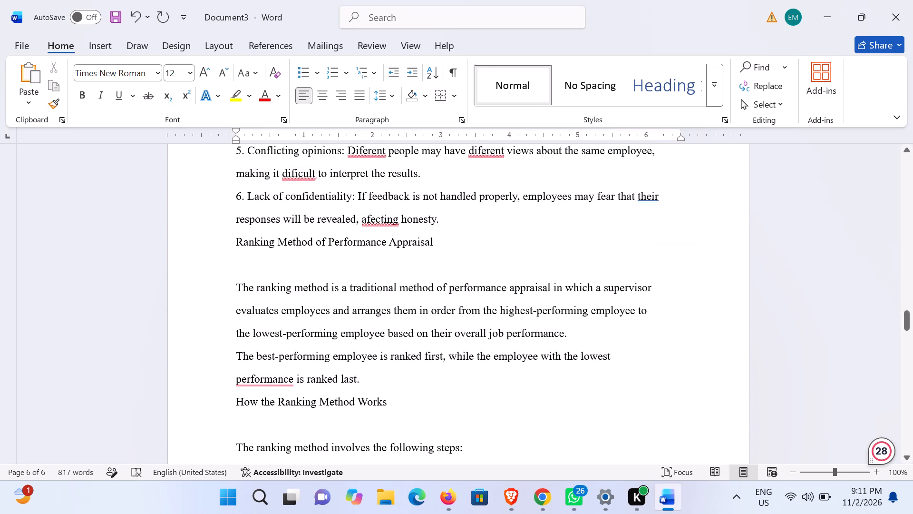
pyautogui.moveTo(446, 249); pyautogui.dragTo(446, 251)
pyautogui.moveTo(446, 251); pyautogui.dragTo(338, 257)
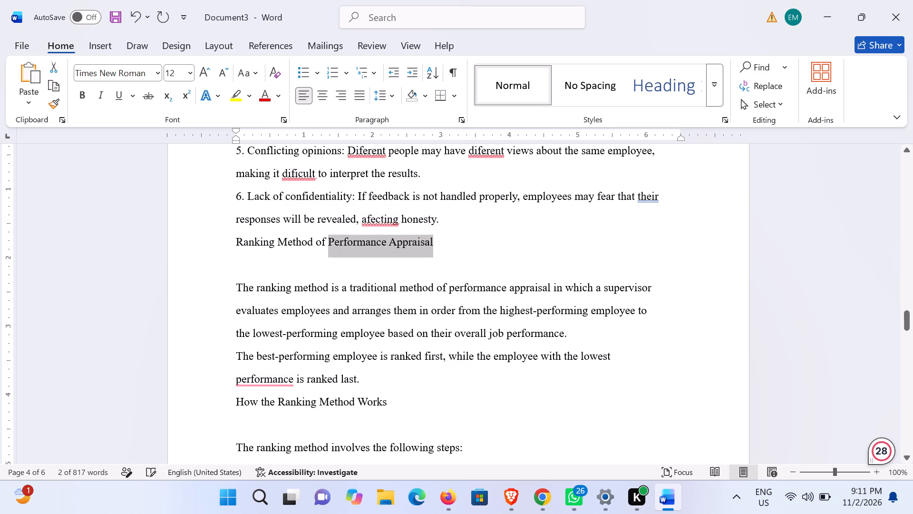
pyautogui.click(494, 227)
pyautogui.moveTo(440, 240); pyautogui.dragTo(393, 236)
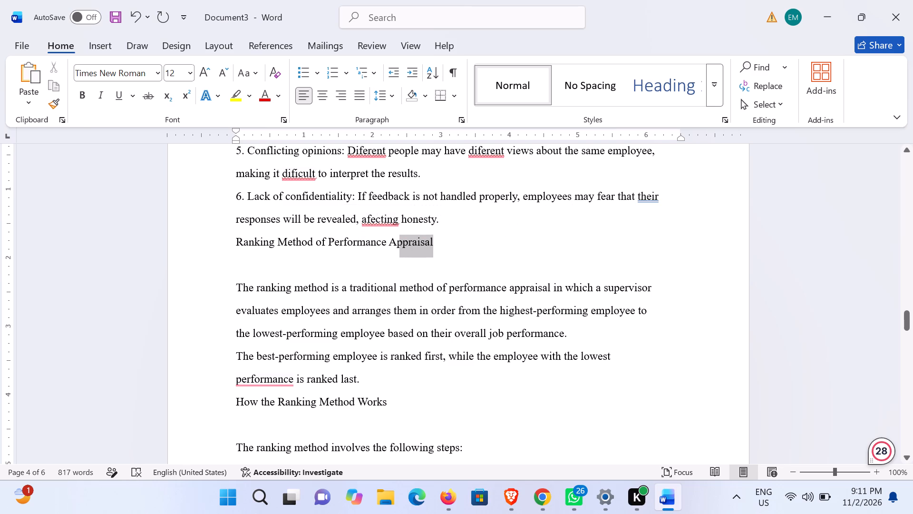
pyautogui.moveTo(393, 236); pyautogui.dragTo(250, 237)
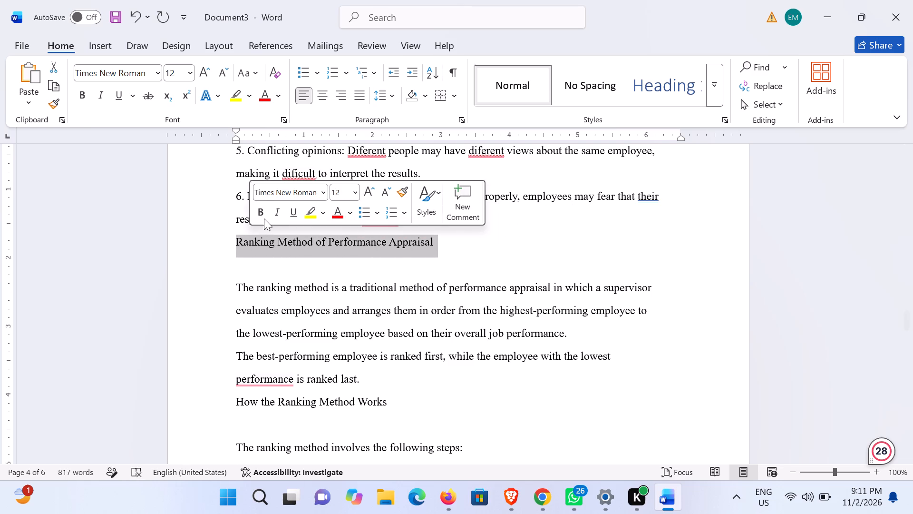
pyautogui.click(262, 217)
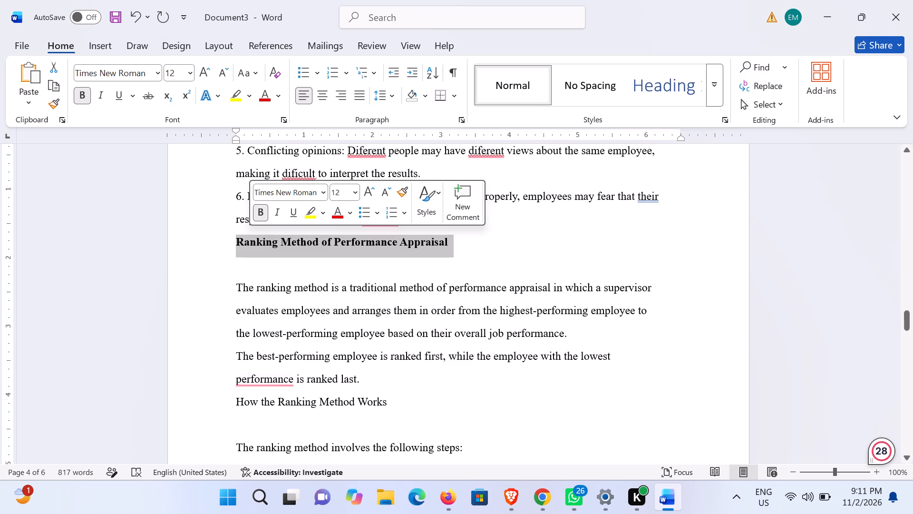
# Remove the blank line between the "Ranking Method of Performance Appraisal" heading and its first paragraph.
pyautogui.click(235, 282)
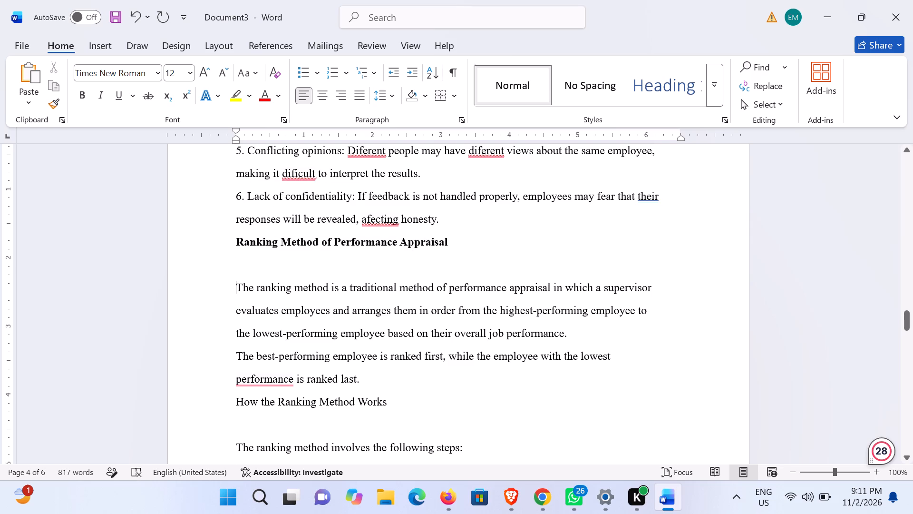
pyautogui.press('BackSpace')
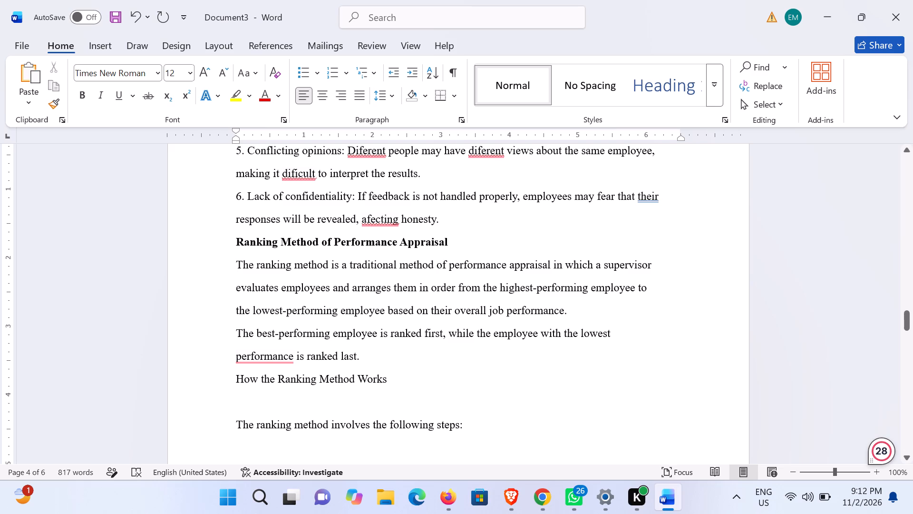
# Shorten the subheading "How the Ranking Method Works" to "How it works".
pyautogui.click(387, 378)
pyautogui.press('BackSpace')
pyautogui.press('BackSpace')
pyautogui.press('BackSpace')
pyautogui.press('BackSpace')
pyautogui.press('BackSpace')
pyautogui.press('BackSpace')
pyautogui.press('BackSpace')
pyautogui.press('BackSpace')
pyautogui.press('BackSpace')
pyautogui.press('BackSpace')
pyautogui.press('BackSpace')
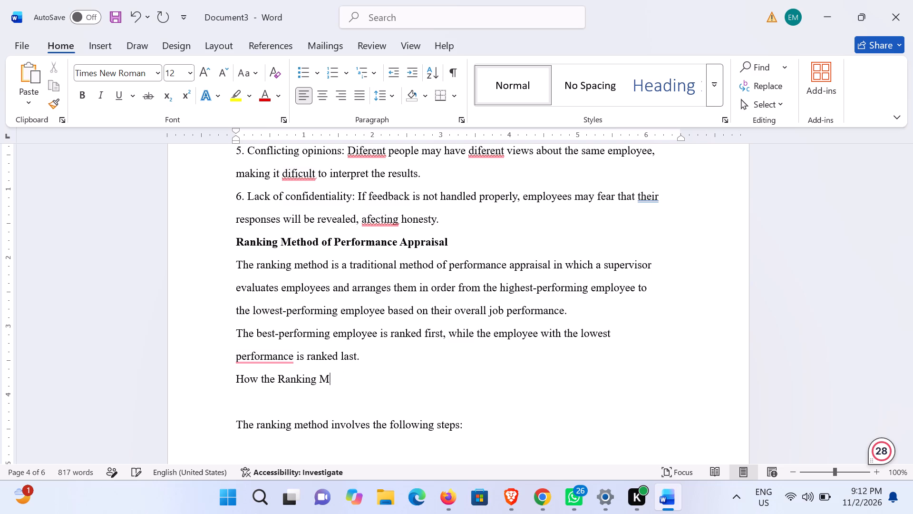
pyautogui.press('BackSpace')
pyautogui.press('BackSpace')
pyautogui.press('BackSpace')
pyautogui.press('BackSpace')
pyautogui.press('BackSpace')
pyautogui.press('BackSpace')
pyautogui.press('BackSpace')
pyautogui.press('BackSpace')
pyautogui.press('BackSpace')
pyautogui.press('BackSpace')
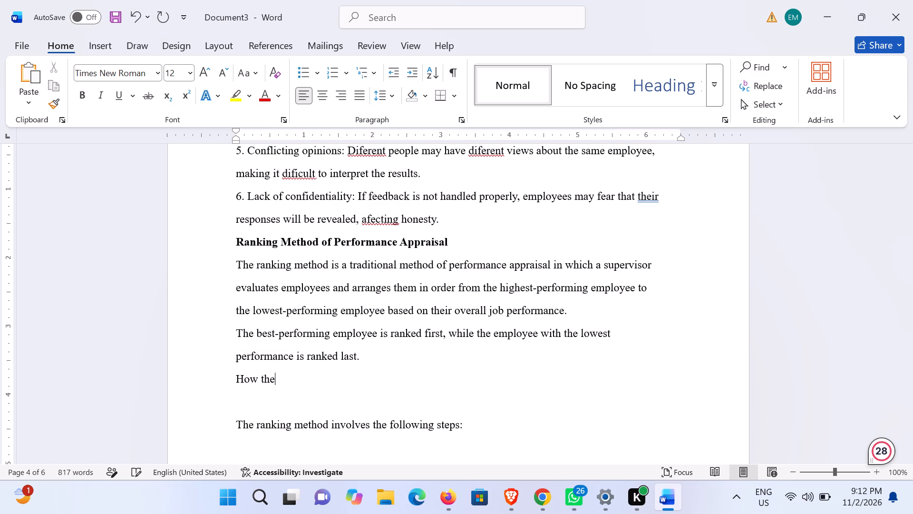
pyautogui.press('BackSpace')
pyautogui.press('BackSpace')
pyautogui.press('BackSpace')
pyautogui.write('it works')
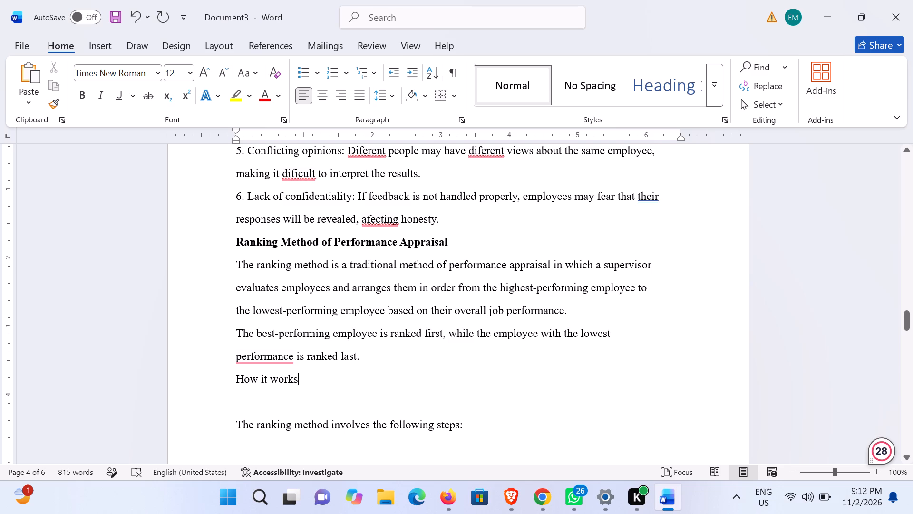
# Indent the first line of the paragraph starting "The ranking method is a traditional method".
pyautogui.click(235, 260)
pyautogui.press('Tab')
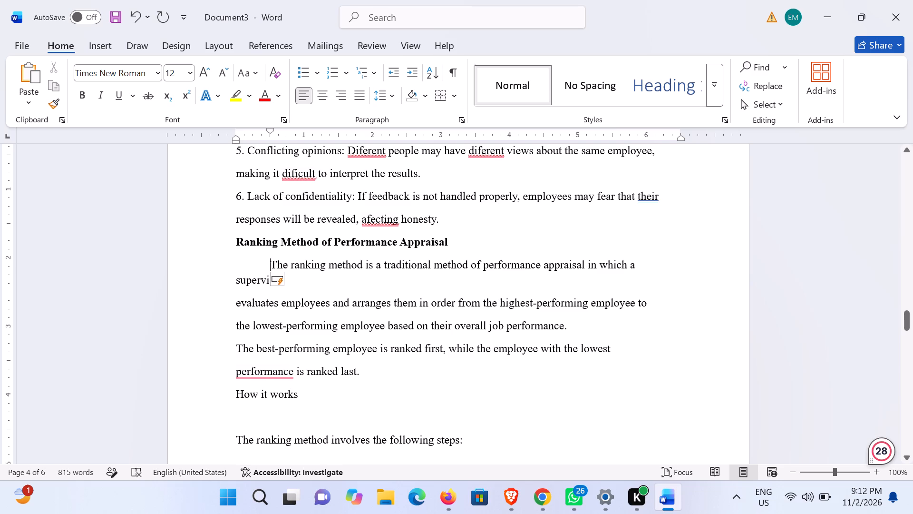
# Join the broken lines starting "evaluates employees", "the lowest-performing employee" and "The best-performing employee" into the indented ranking method paragraph.
pyautogui.click(236, 302)
pyautogui.press('BackSpace')
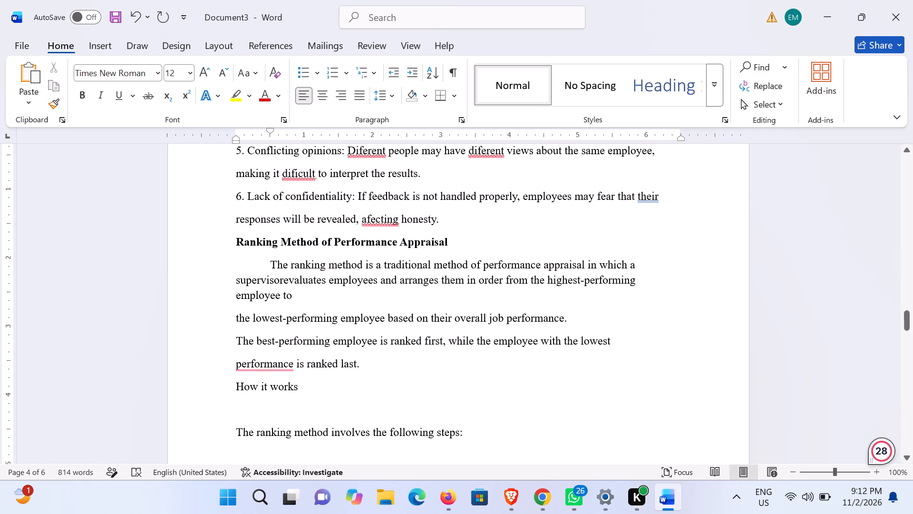
pyautogui.click(236, 316)
pyautogui.press('BackSpace')
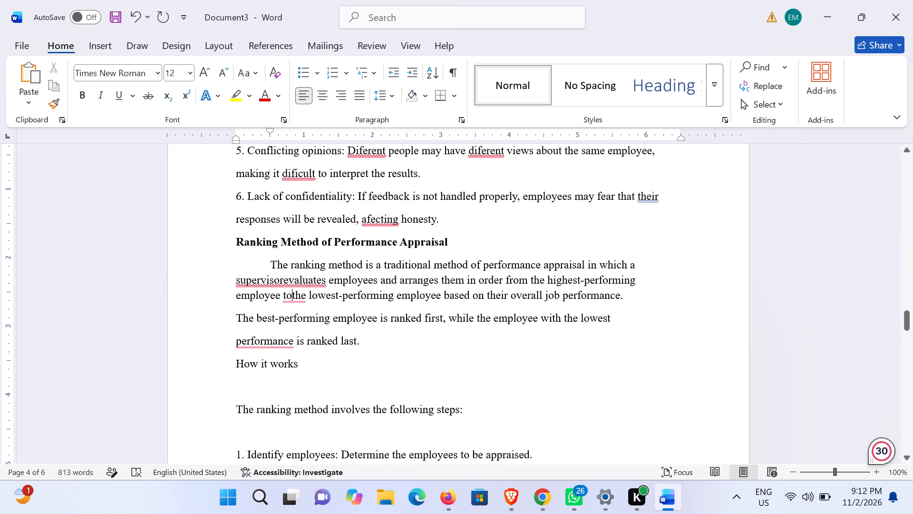
pyautogui.click(234, 318)
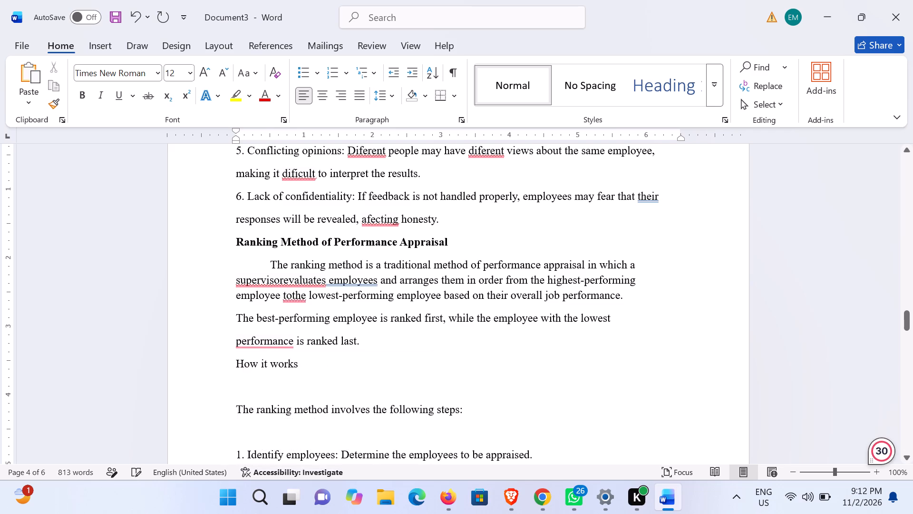
pyautogui.press('BackSpace')
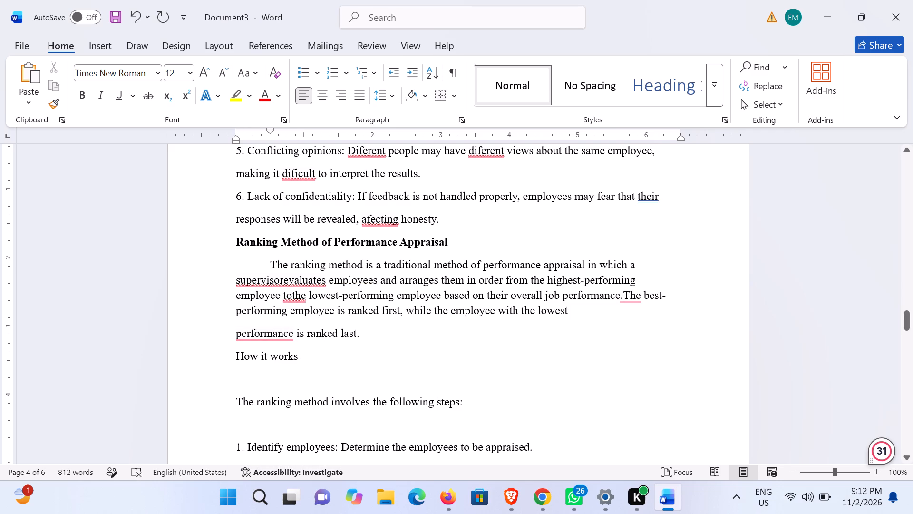
# Remove the blank lines above and below "The ranking method involves the following steps:".
pyautogui.click(236, 401)
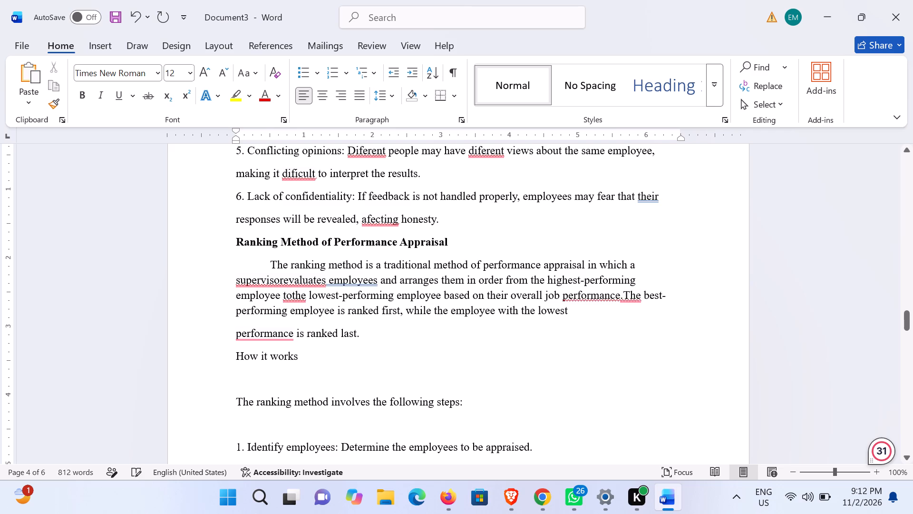
pyautogui.press('BackSpace')
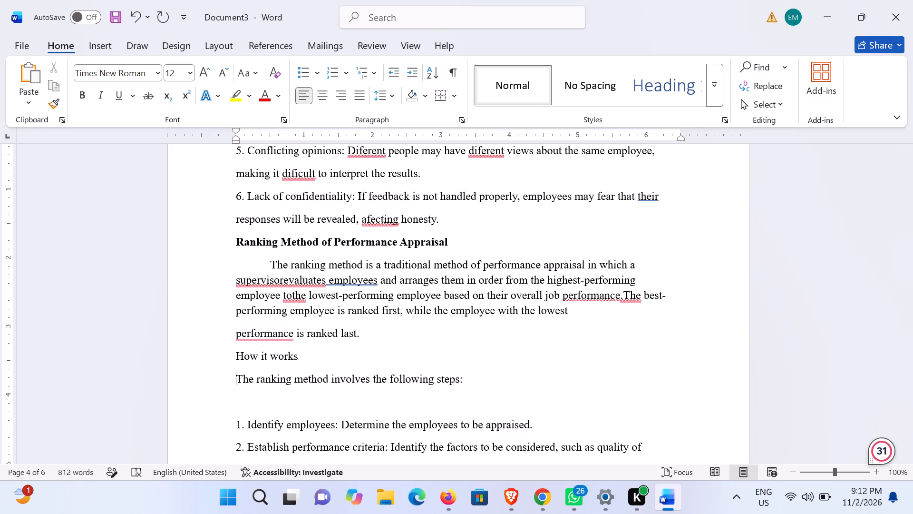
pyautogui.click(229, 425)
pyautogui.press('BackSpace')
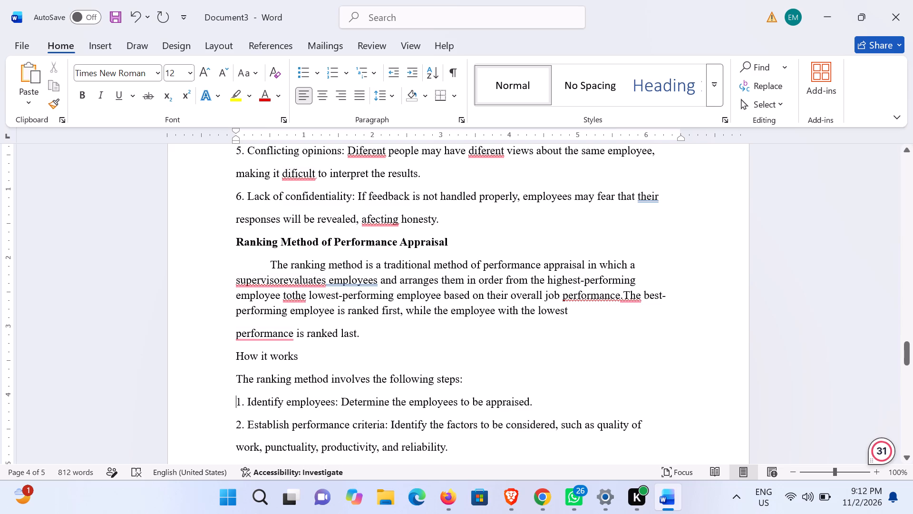
# Make the line "The ranking method involves the following steps:" bold.
pyautogui.moveTo(462, 379); pyautogui.dragTo(461, 379)
pyautogui.moveTo(461, 379); pyautogui.dragTo(243, 375)
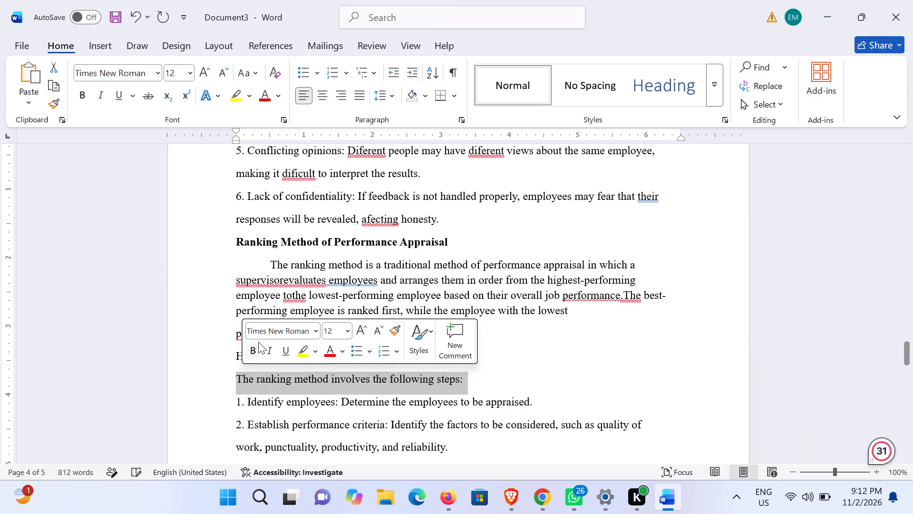
pyautogui.click(256, 342)
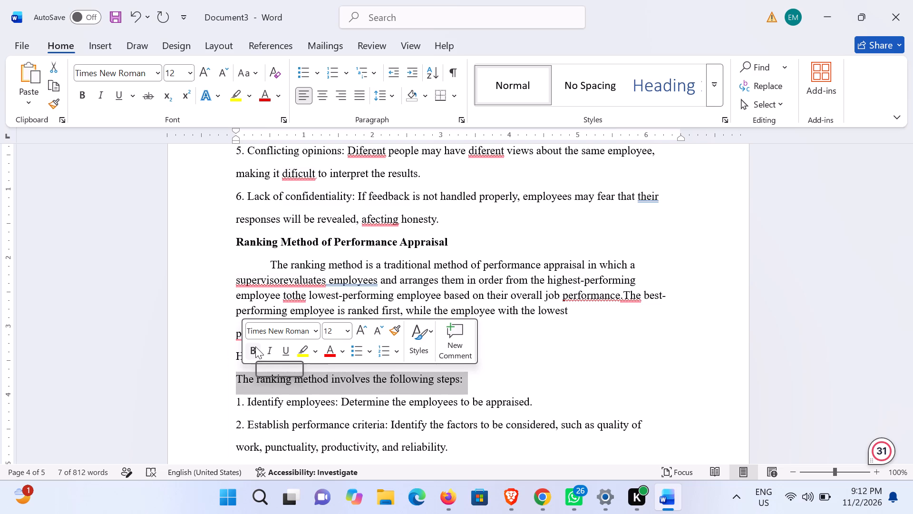
pyautogui.click(255, 346)
# Make the heading "Advantages of the Ranking Method" bold.
pyautogui.scroll(-1, 502, 394)
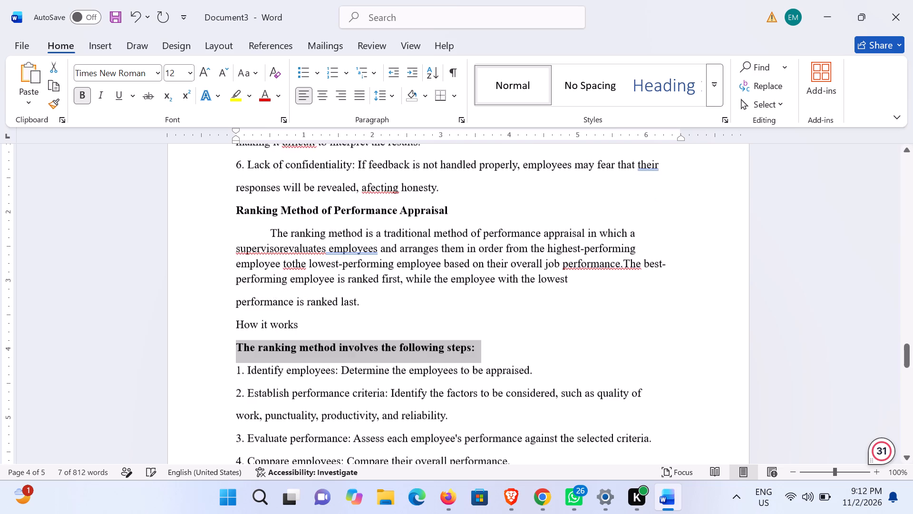
pyautogui.scroll(-3, 500, 393)
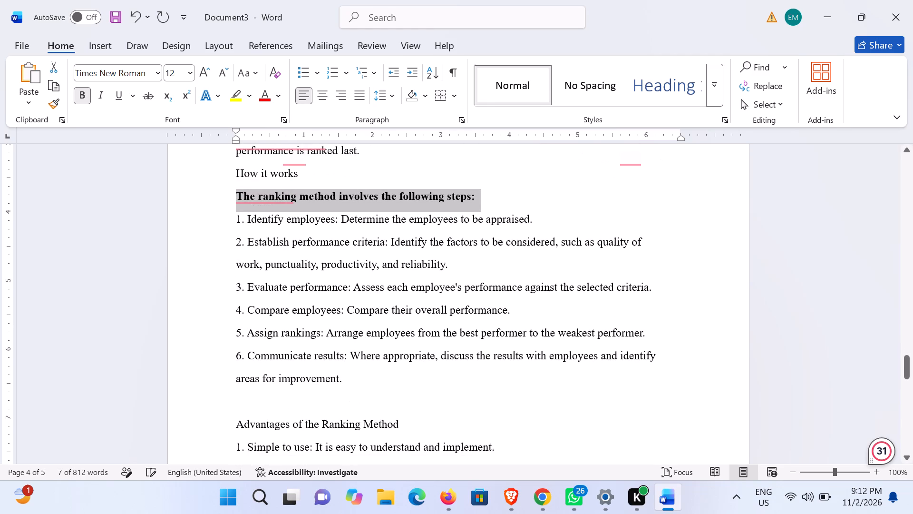
pyautogui.click(408, 419)
pyautogui.moveTo(408, 422); pyautogui.dragTo(373, 425)
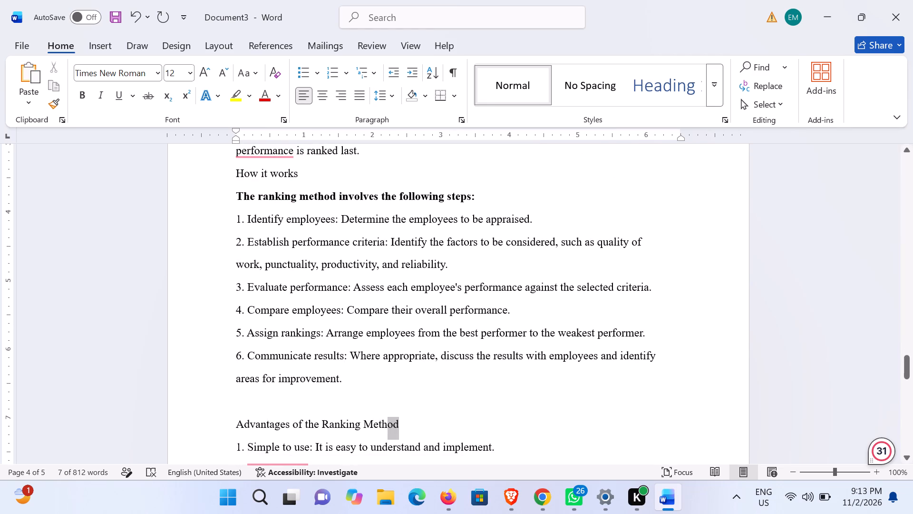
pyautogui.moveTo(373, 425); pyautogui.dragTo(270, 413)
pyautogui.click(277, 385)
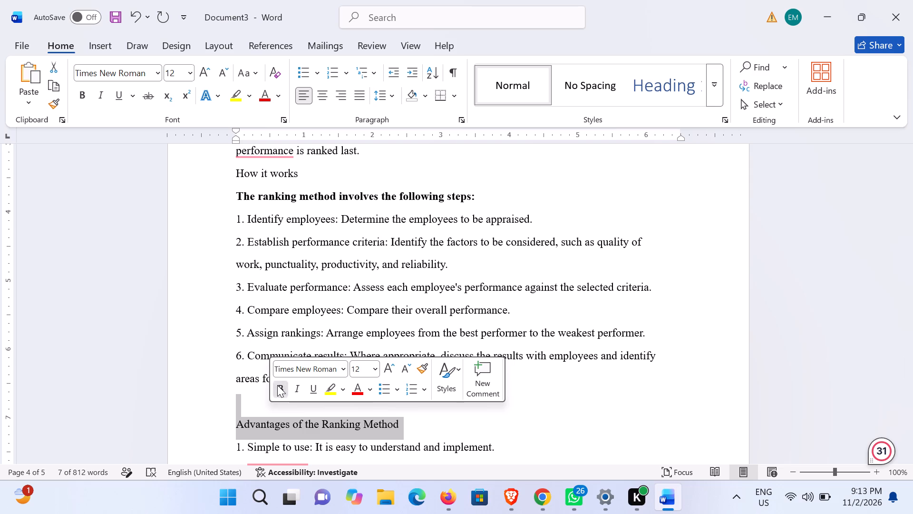
# Make the heading "Disadvantages of the Ranking Method" bold.
pyautogui.scroll(-5, 390, 402)
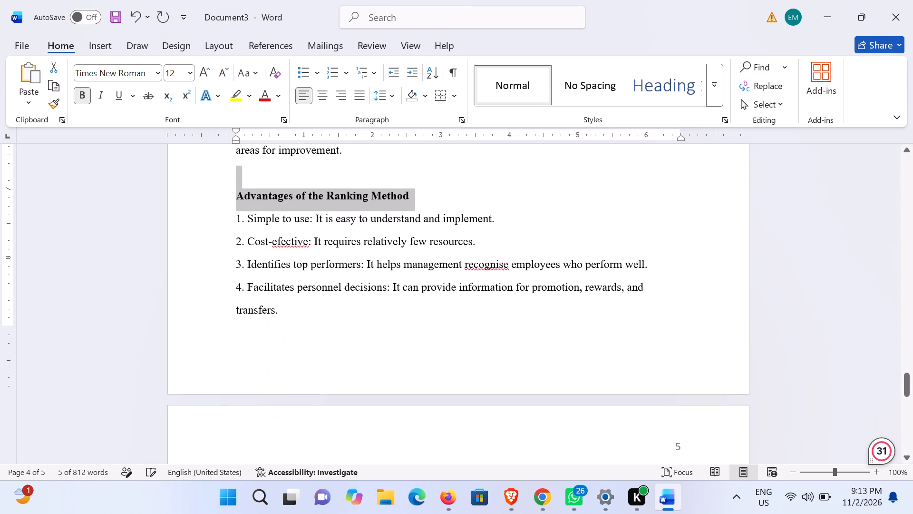
pyautogui.scroll(-4, 379, 395)
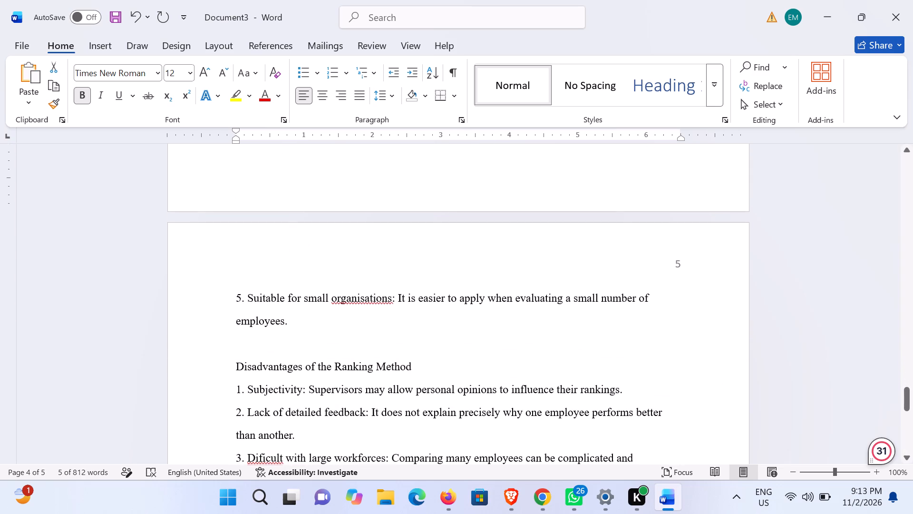
pyautogui.click(415, 371)
pyautogui.moveTo(415, 371); pyautogui.dragTo(371, 368)
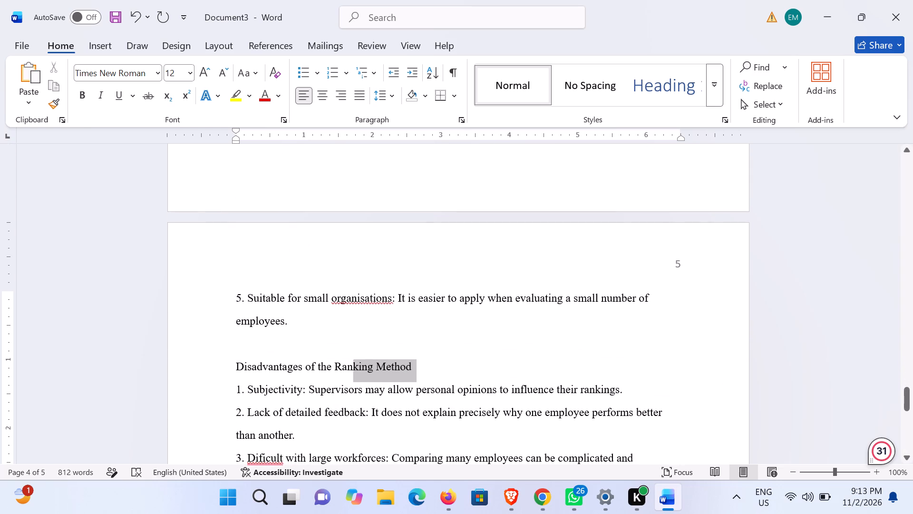
pyautogui.moveTo(371, 368); pyautogui.dragTo(254, 360)
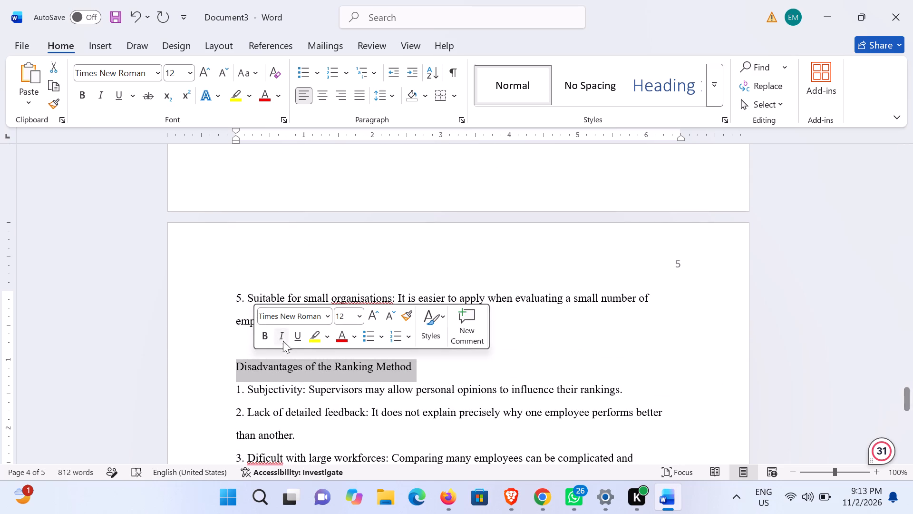
pyautogui.click(265, 335)
# Make the heading "Types of Ranking Methods" bold.
pyautogui.scroll(-3, 295, 379)
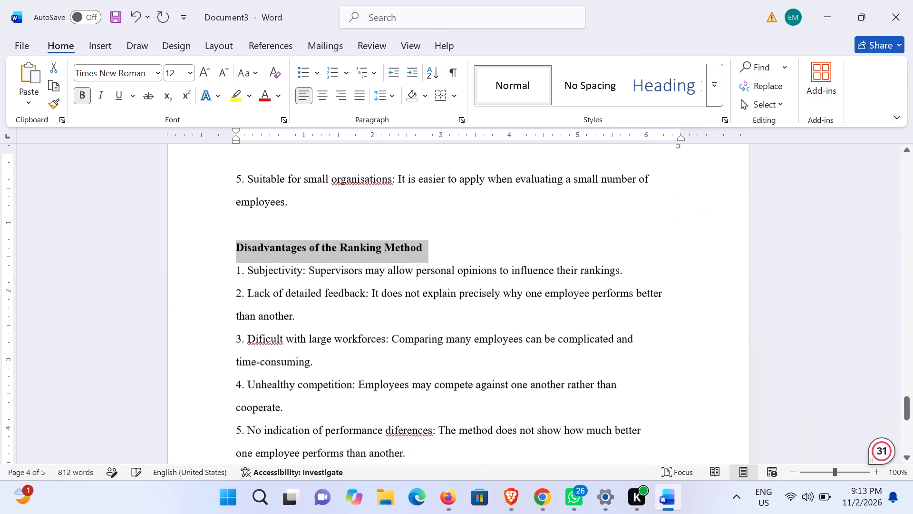
pyautogui.scroll(-3, 296, 379)
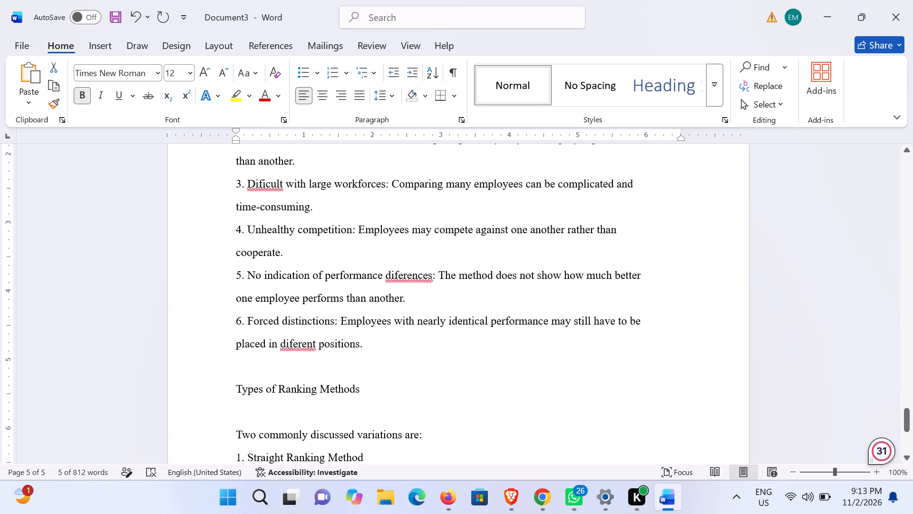
pyautogui.moveTo(377, 396); pyautogui.dragTo(255, 400)
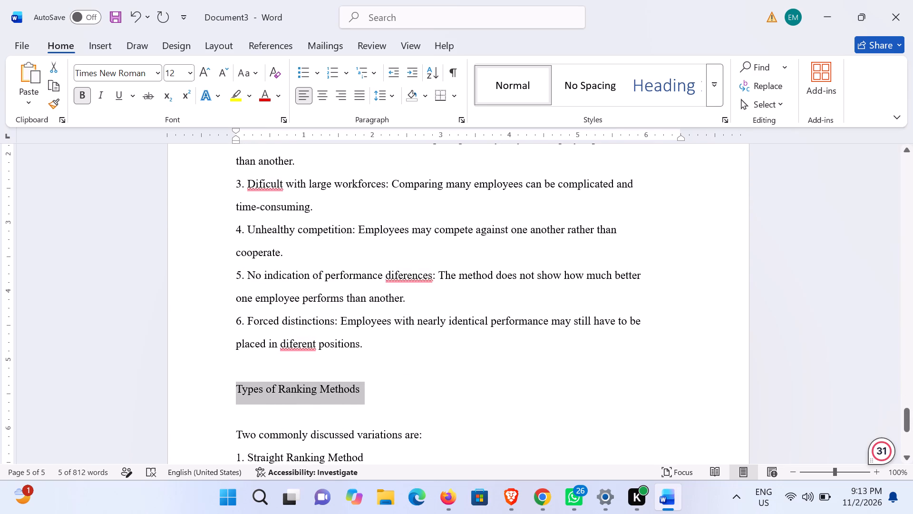
pyautogui.moveTo(255, 400); pyautogui.dragTo(247, 396)
pyautogui.click(254, 373)
# Remove the blank line between "Types of Ranking Methods" and "Two commonly discussed variations are:".
pyautogui.scroll(-2, 292, 397)
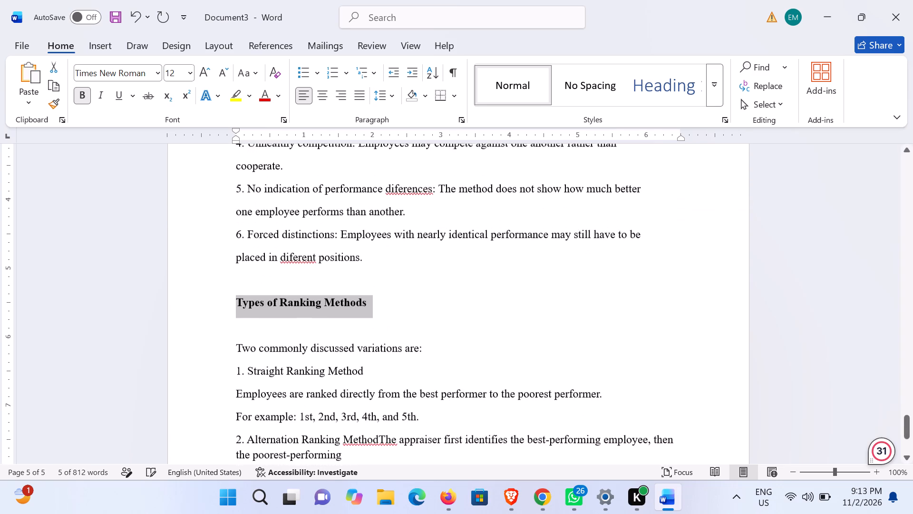
pyautogui.click(231, 341)
pyautogui.press('BackSpace')
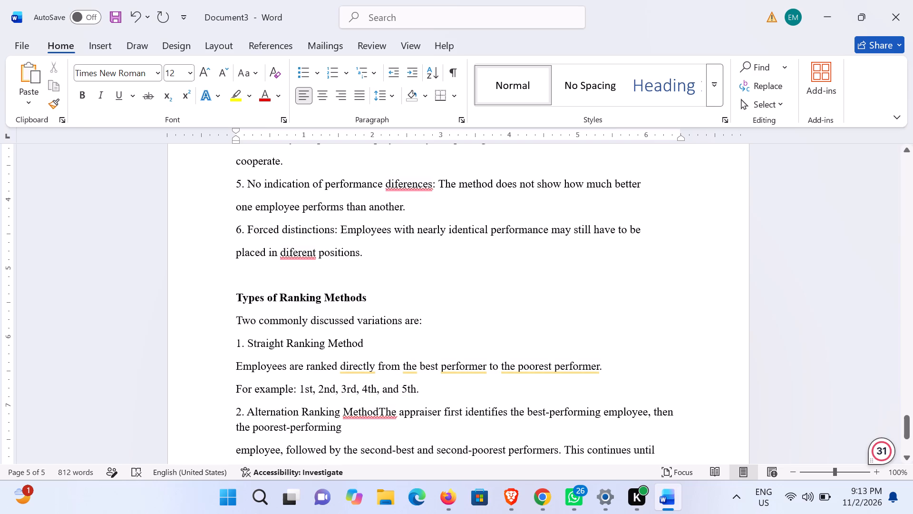
# Remove the blank line above the heading "Advantages of the Ranking Method".
pyautogui.scroll(-3, 305, 380)
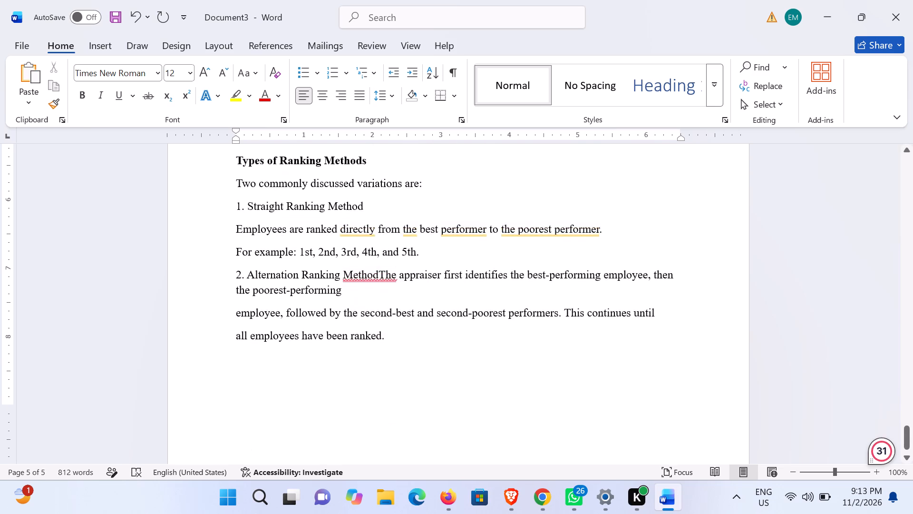
pyautogui.scroll(-2, 305, 375)
pyautogui.scroll(6, 308, 365)
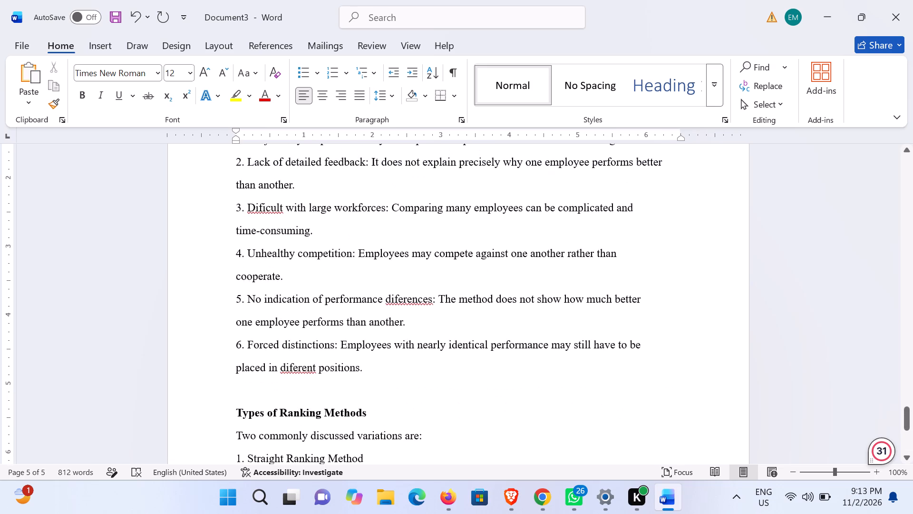
pyautogui.scroll(14, 308, 365)
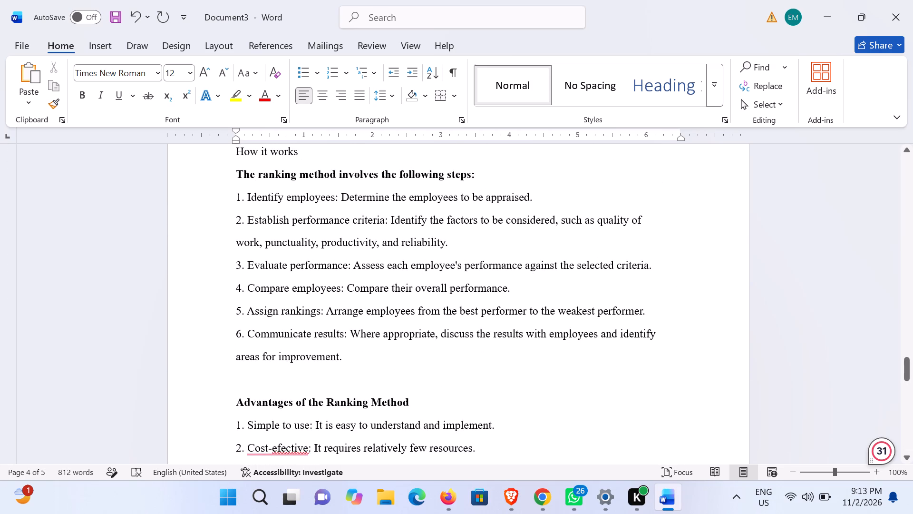
pyautogui.click(233, 399)
pyautogui.press('BackSpace')
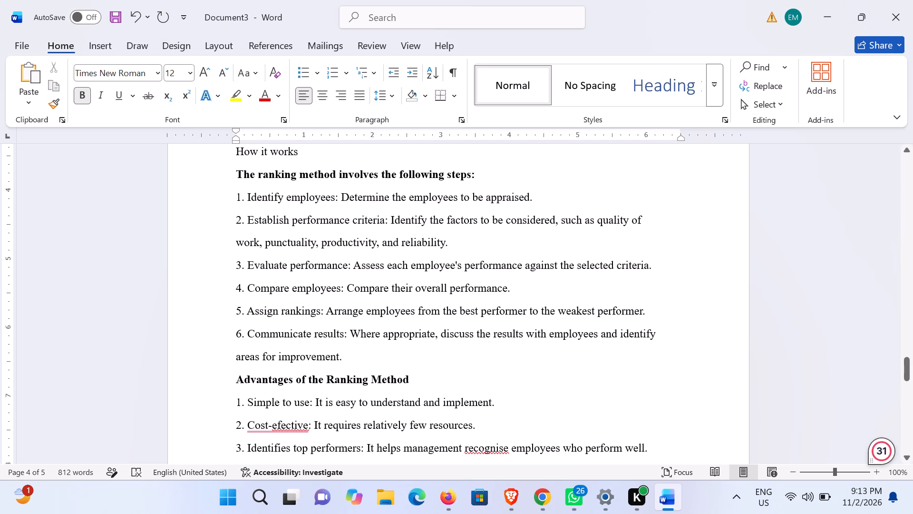
# Remove the blank line above the heading "Disadvantages of the Ranking Method".
pyautogui.scroll(-7, 268, 304)
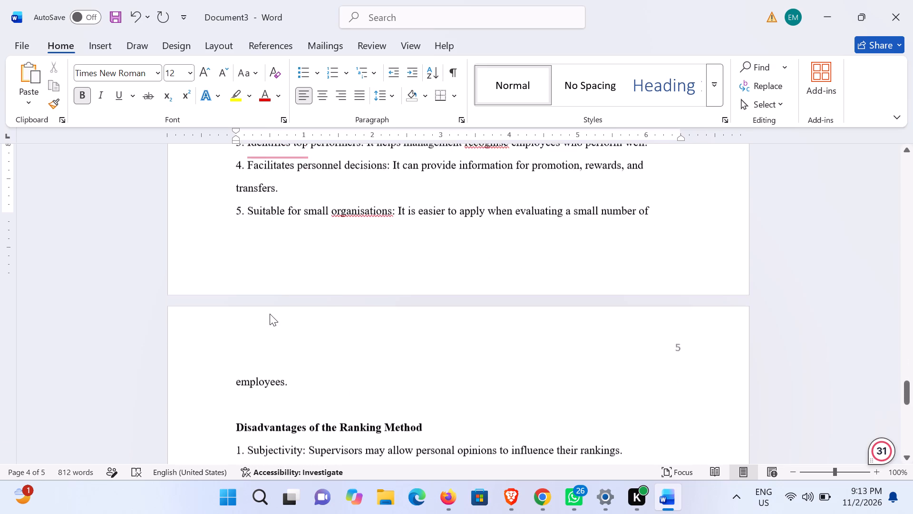
pyautogui.scroll(-2, 270, 313)
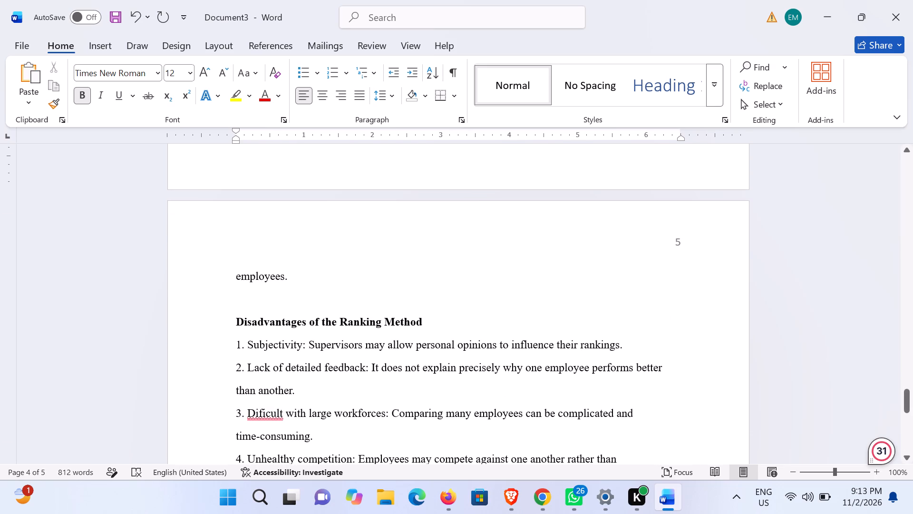
pyautogui.click(236, 321)
pyautogui.press('BackSpace')
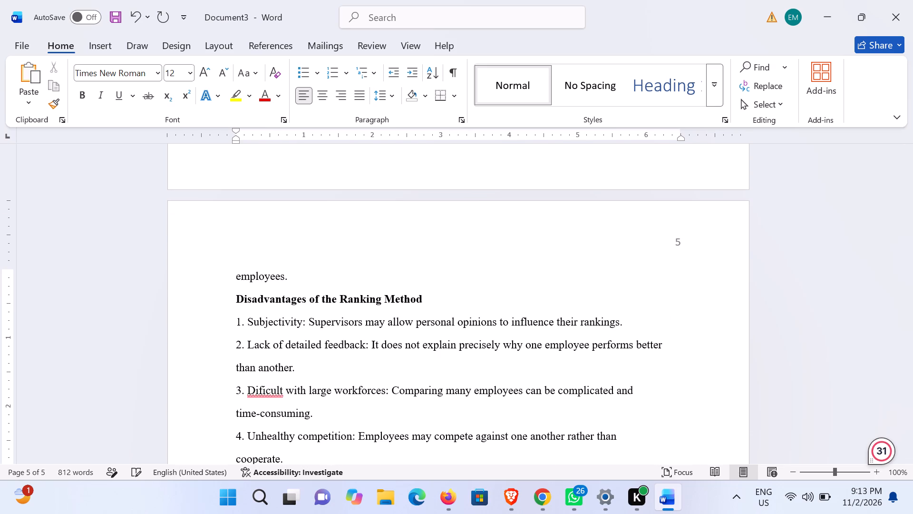
# Review the headings and spacing from the end of the 360-degree disadvantages through the whole ranking method section.
pyautogui.scroll(15, 258, 311)
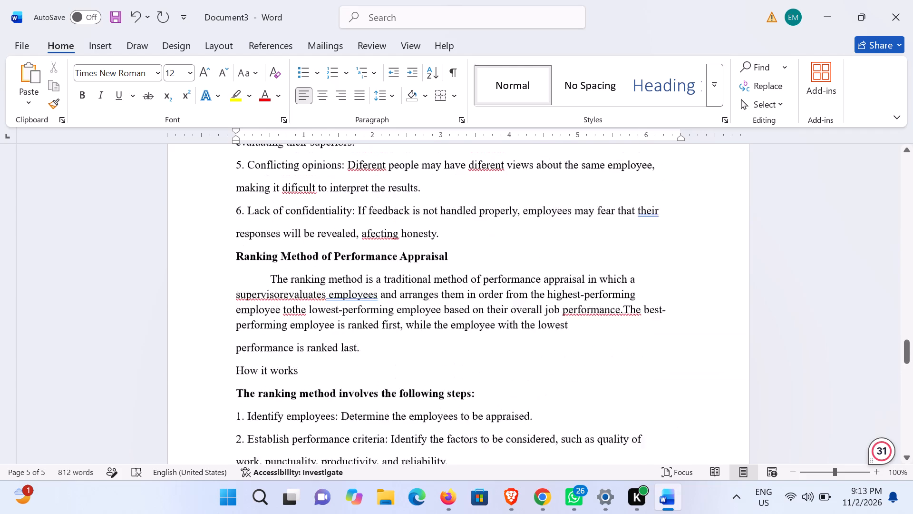
pyautogui.scroll(2, 258, 309)
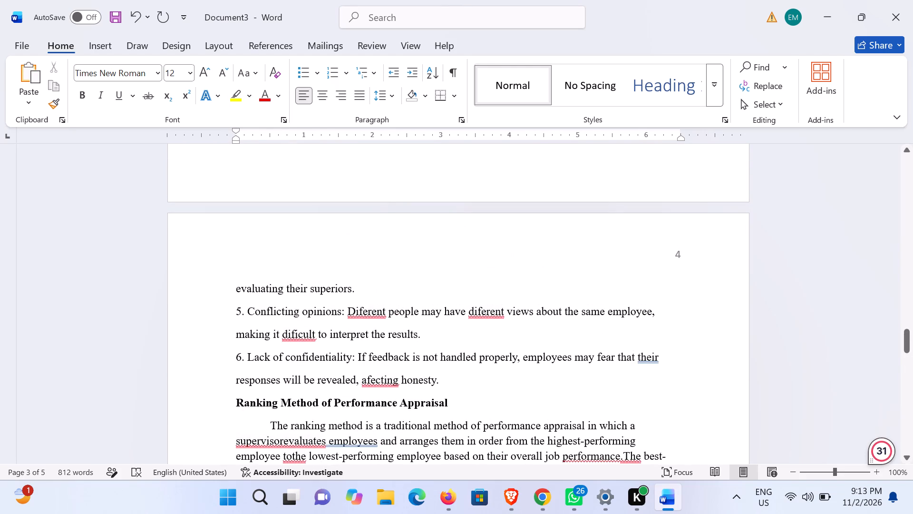
pyautogui.scroll(5, 258, 309)
pyautogui.scroll(-3, 258, 309)
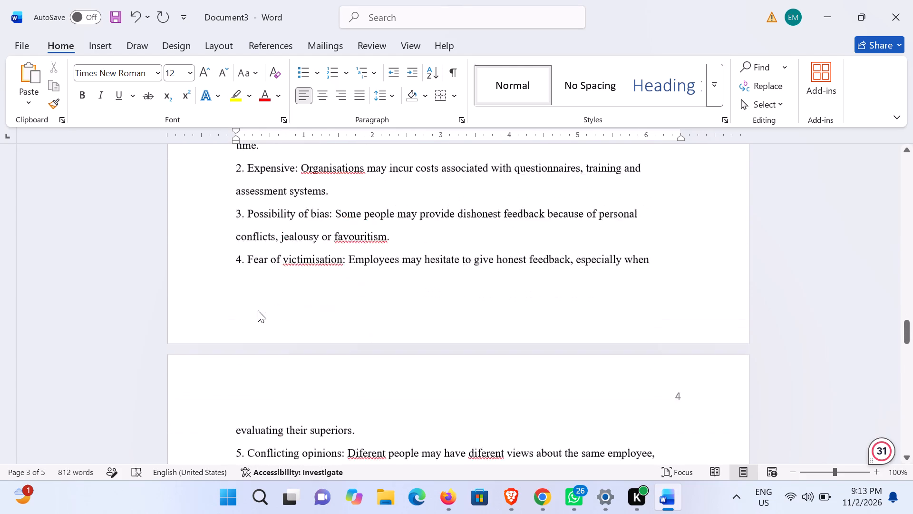
pyautogui.scroll(-14, 258, 310)
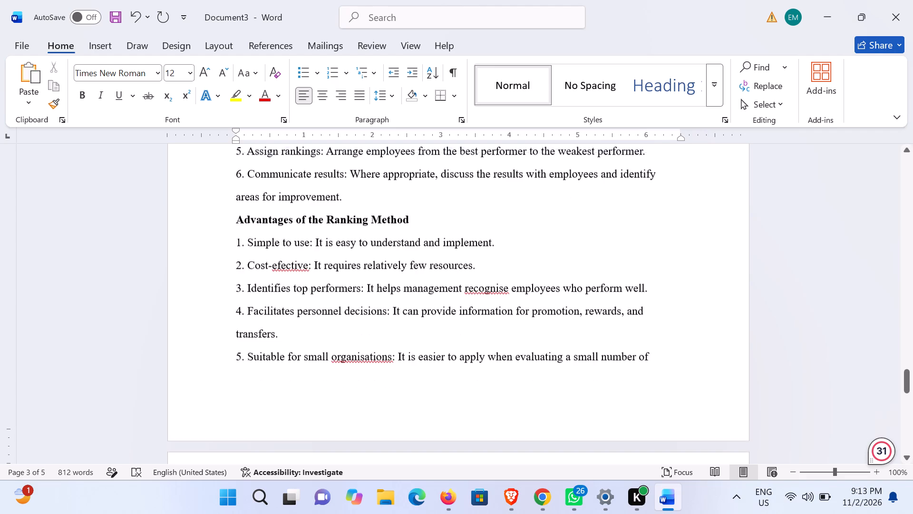
pyautogui.scroll(-2, 258, 319)
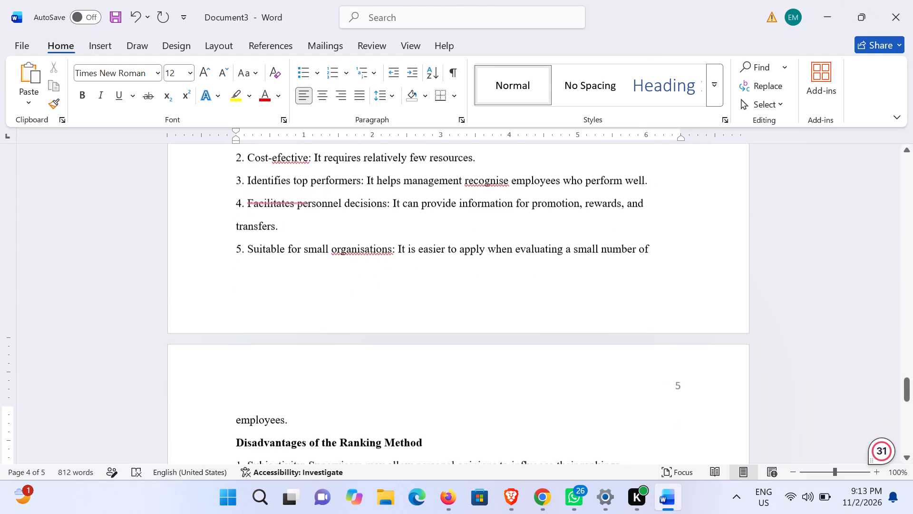
pyautogui.scroll(-6, 258, 319)
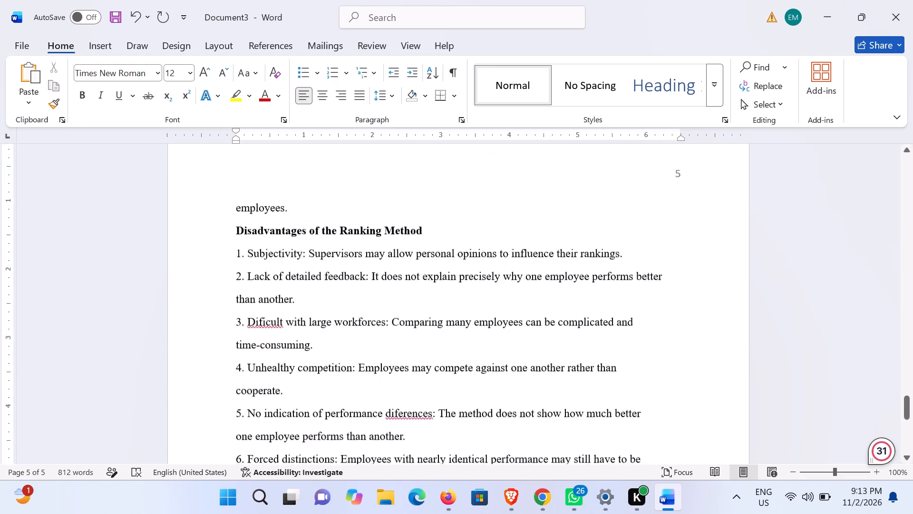
pyautogui.scroll(-3, 257, 320)
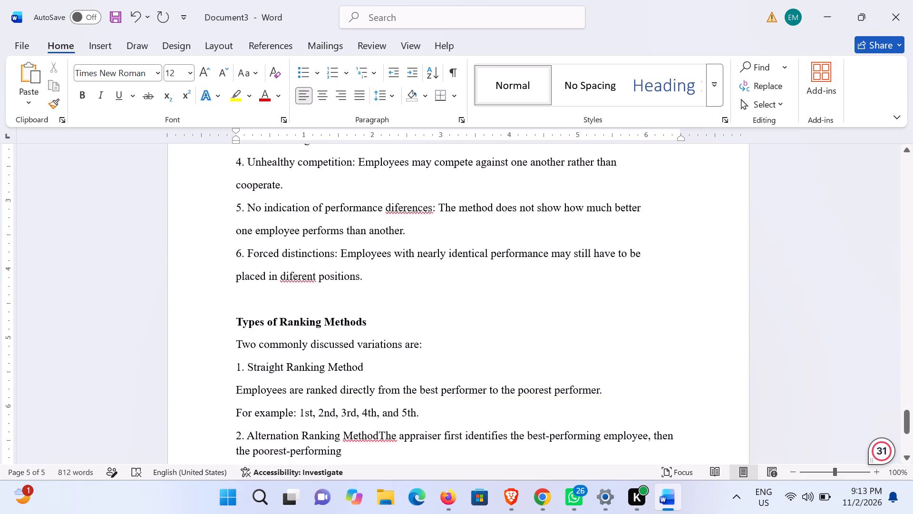
pyautogui.scroll(-1, 256, 321)
pyautogui.scroll(2, 256, 321)
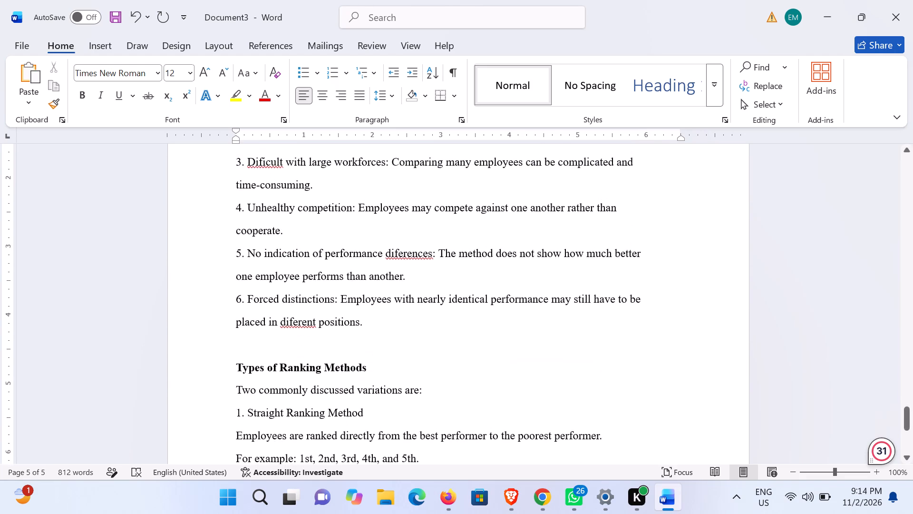
pyautogui.scroll(3, 256, 321)
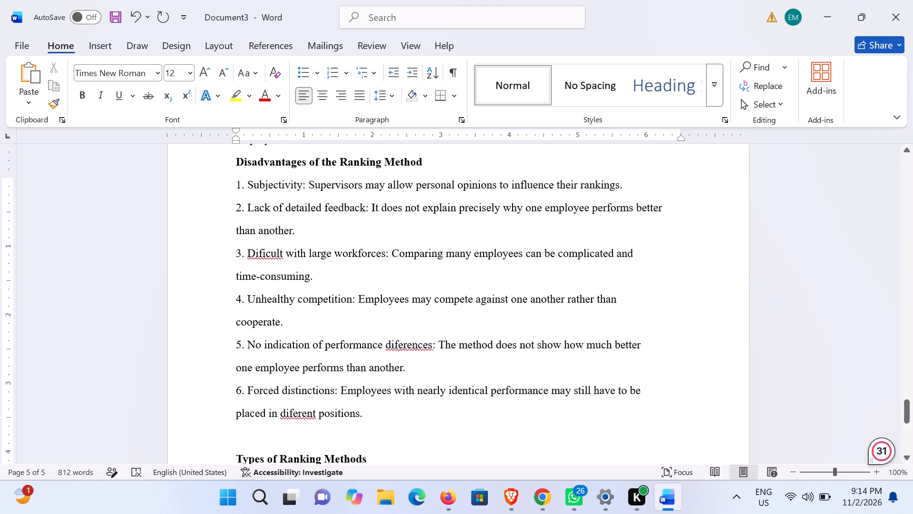
pyautogui.scroll(-8, 255, 324)
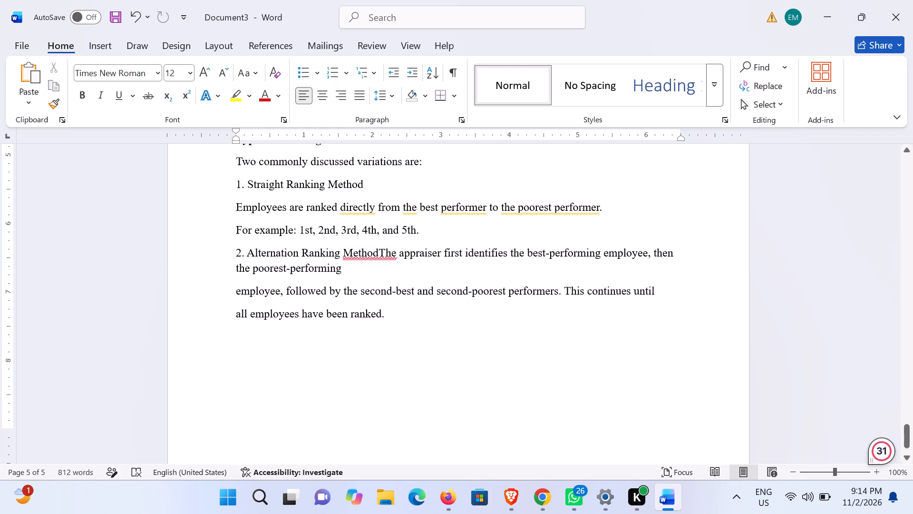
pyautogui.scroll(-4, 326, 311)
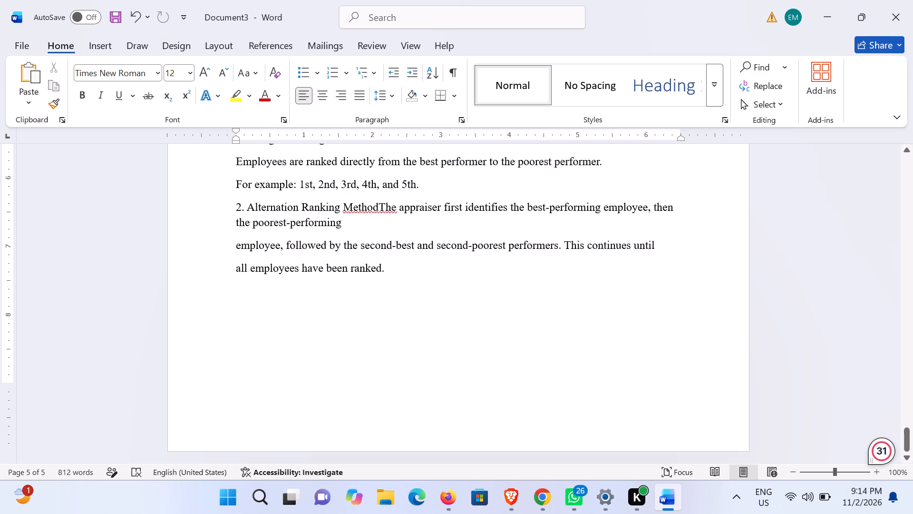
# Enter the first member's admission number in the ADM NO column of the cover page table.
pyautogui.scroll(18, 326, 313)
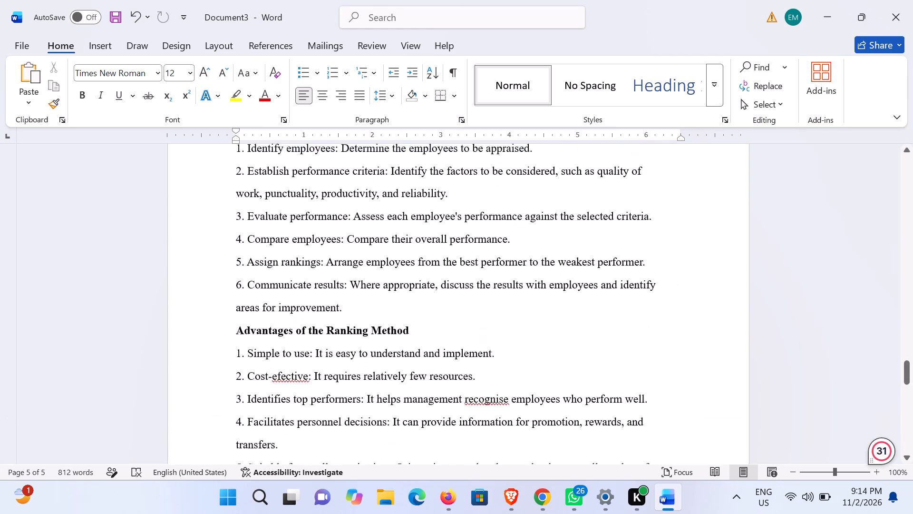
pyautogui.scroll(14, 311, 298)
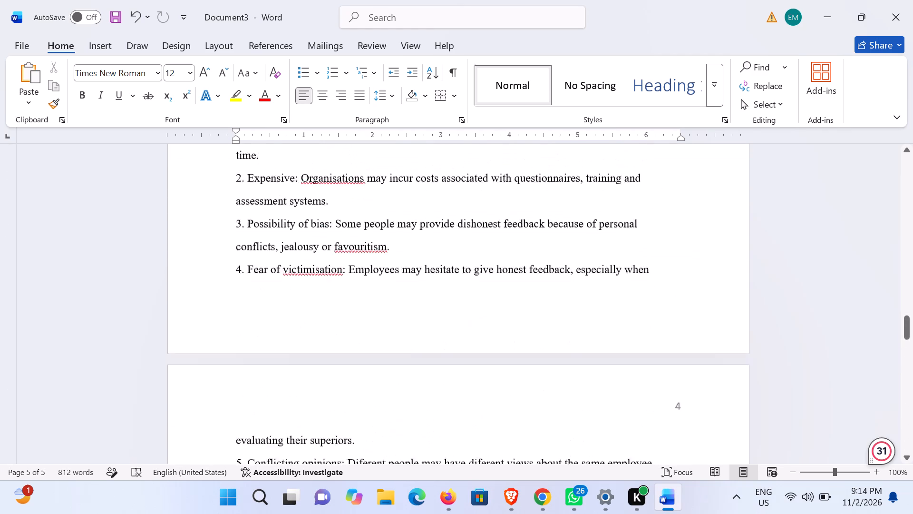
pyautogui.scroll(13, 306, 282)
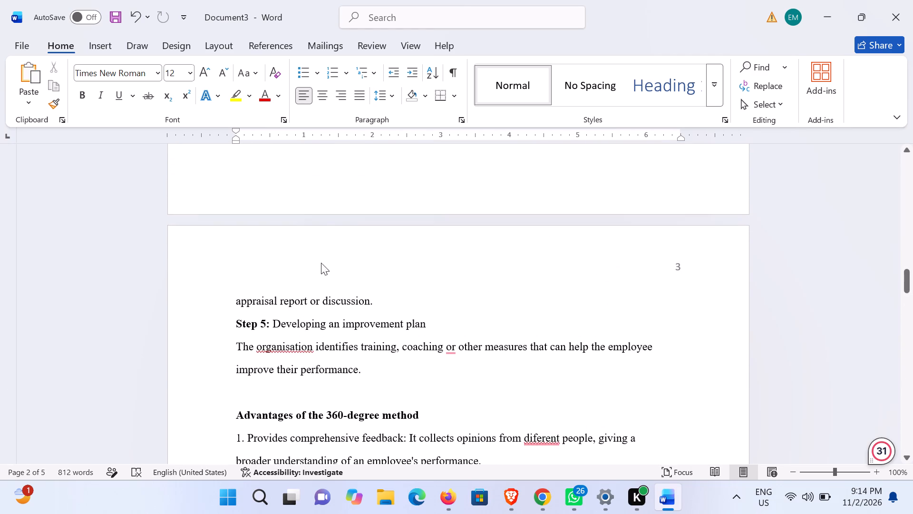
pyautogui.scroll(19, 321, 263)
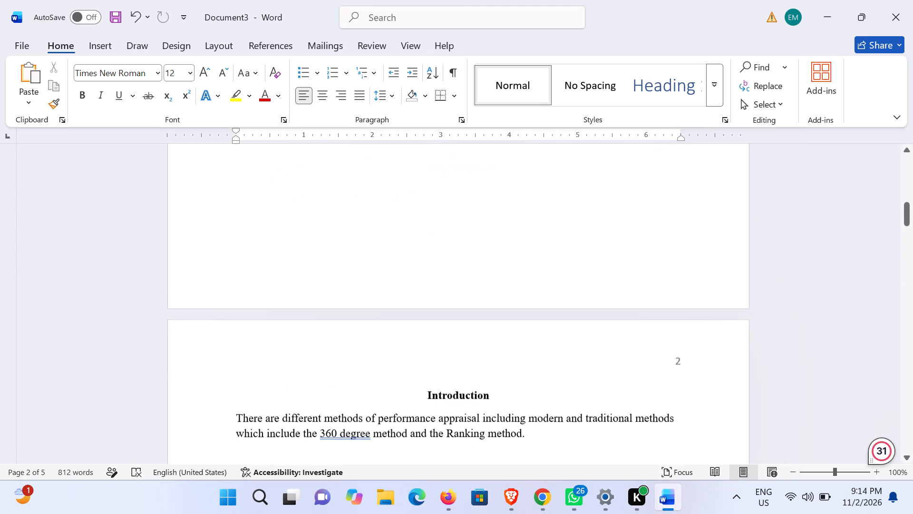
pyautogui.scroll(6, 321, 261)
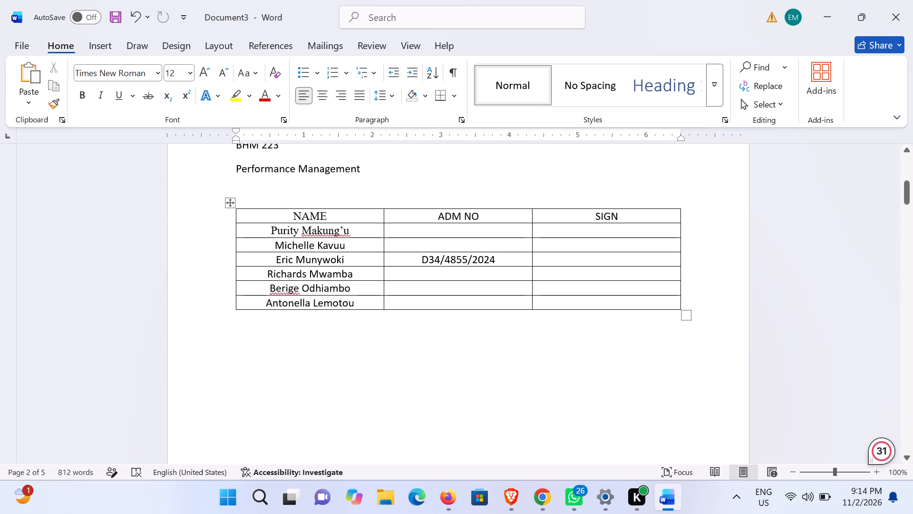
pyautogui.click(398, 233)
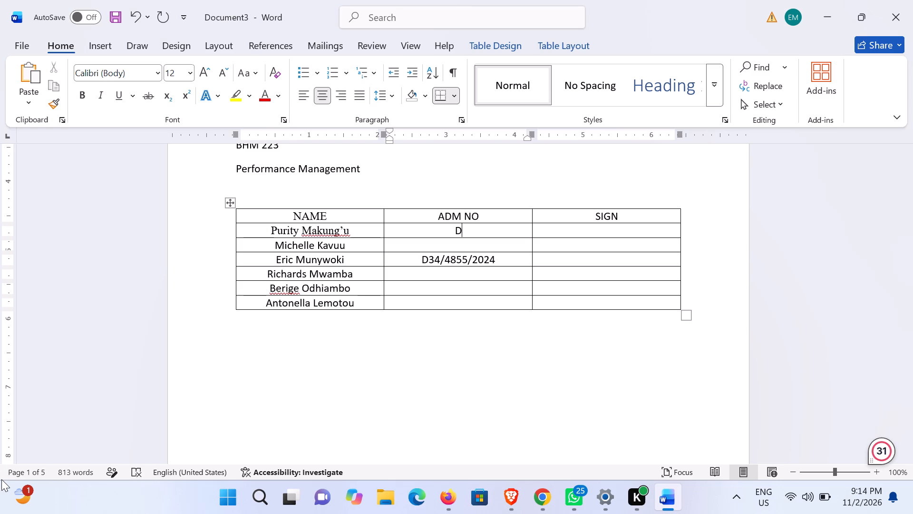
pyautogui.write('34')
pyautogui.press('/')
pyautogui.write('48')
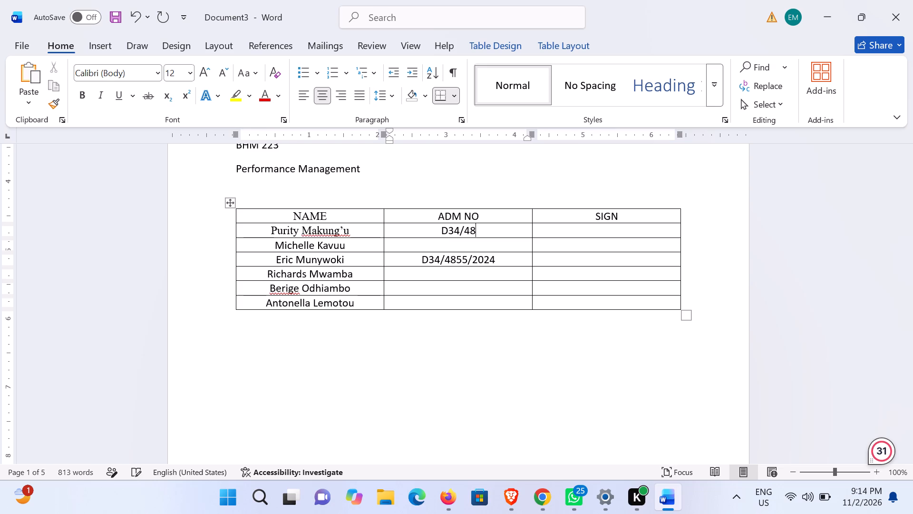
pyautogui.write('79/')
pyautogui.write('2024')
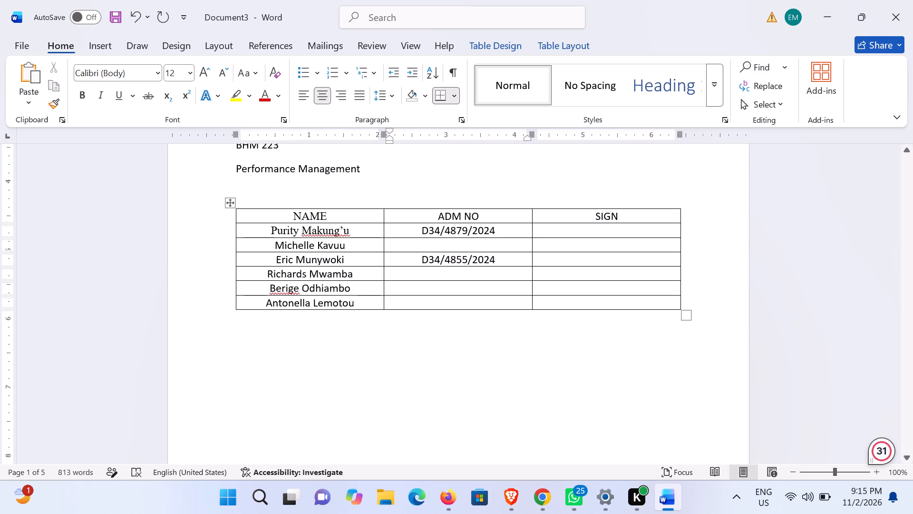
# Enter the fourth member's admission number in the ADM NO column of the cover page table.
pyautogui.click(406, 272)
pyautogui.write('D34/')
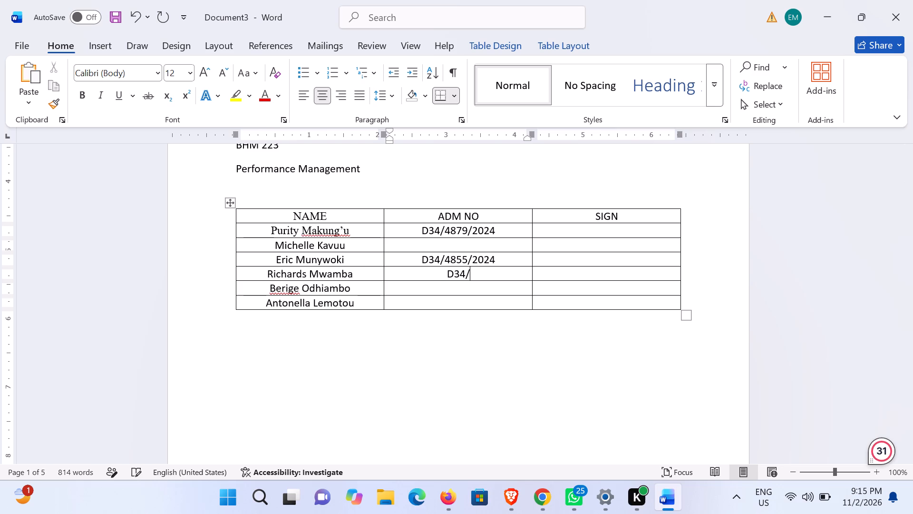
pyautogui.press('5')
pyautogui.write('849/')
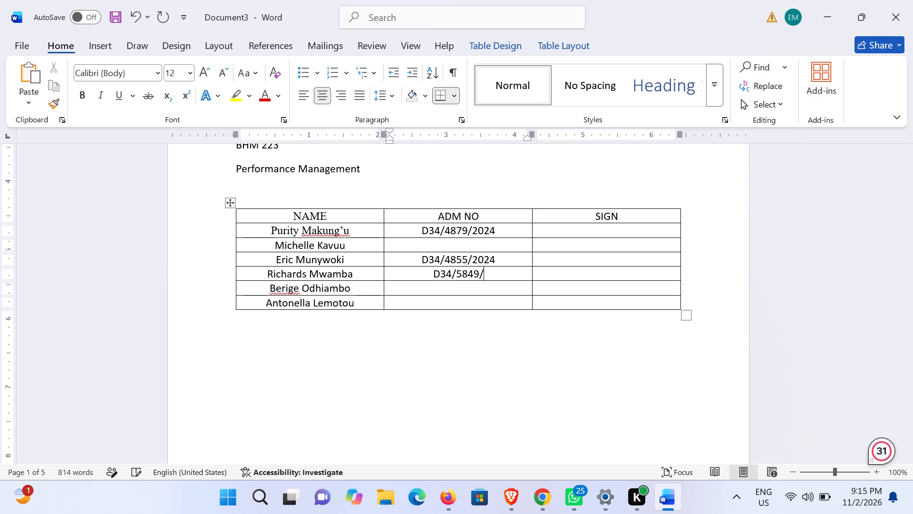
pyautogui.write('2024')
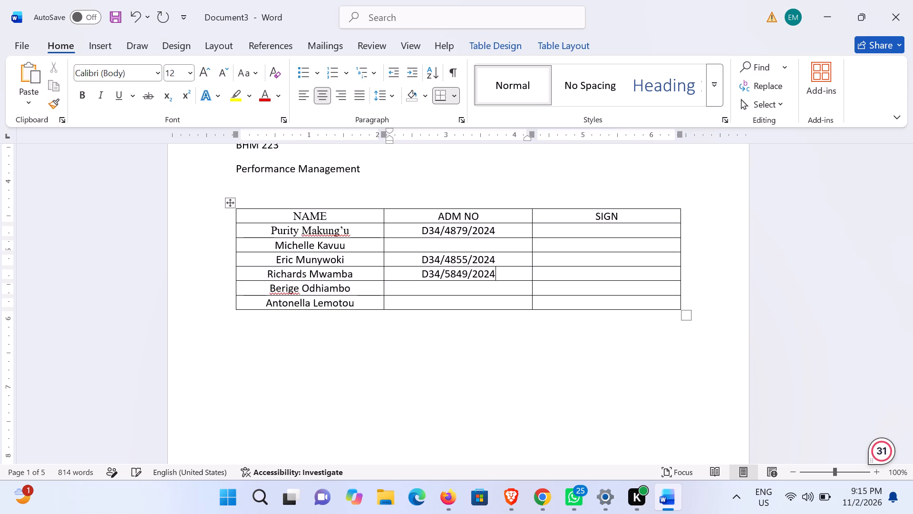
# Enter the fifth member's admission number in the ADM NO column of the cover page table.
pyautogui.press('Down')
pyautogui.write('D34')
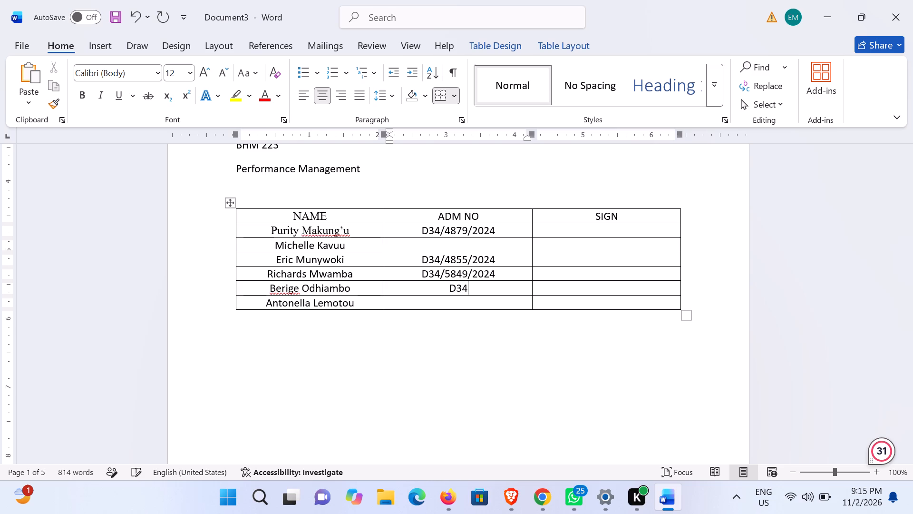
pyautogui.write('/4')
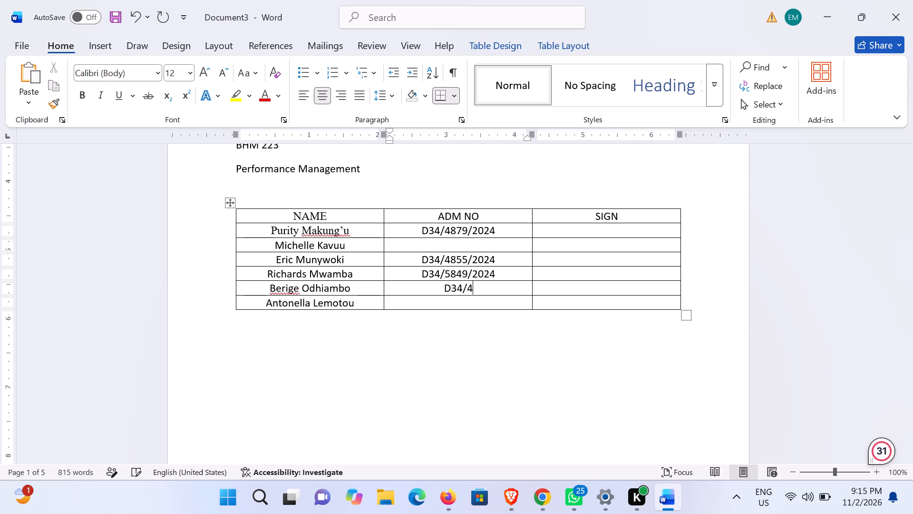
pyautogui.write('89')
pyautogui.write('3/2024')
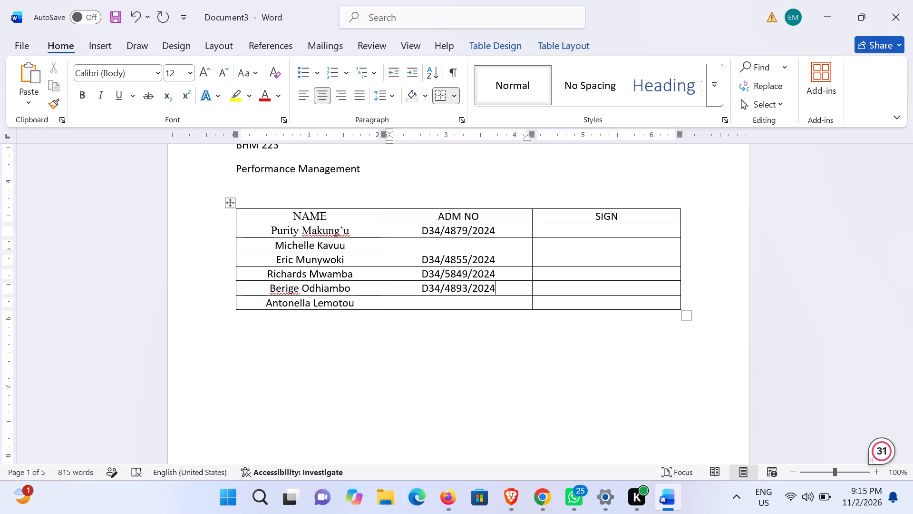
# Enter the admission number of the sixth member, in the last row of the cover page table.
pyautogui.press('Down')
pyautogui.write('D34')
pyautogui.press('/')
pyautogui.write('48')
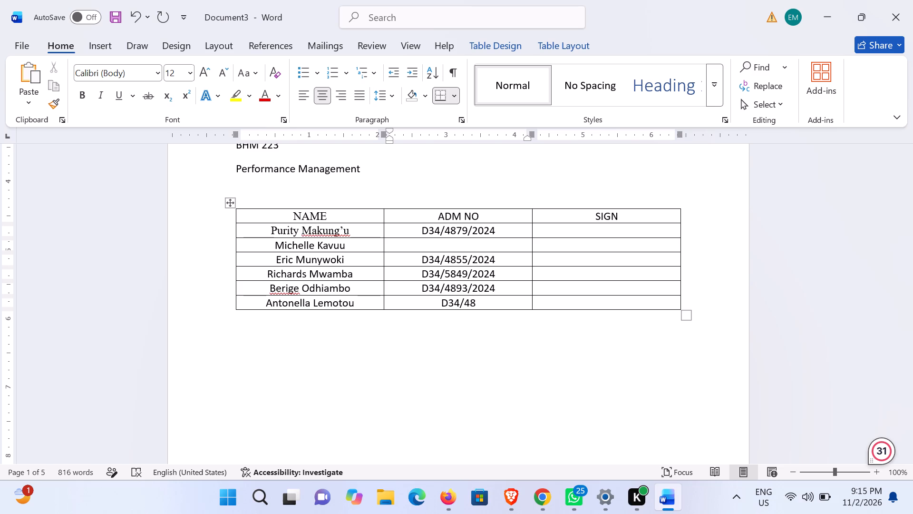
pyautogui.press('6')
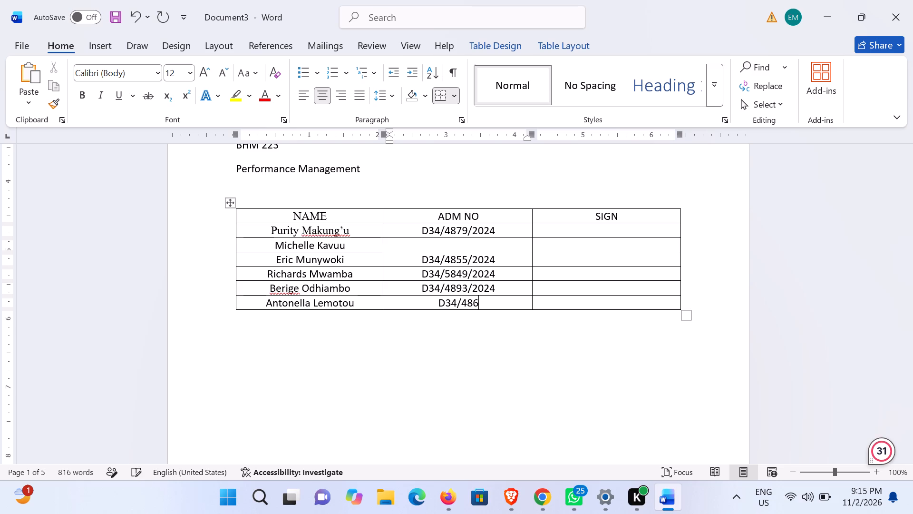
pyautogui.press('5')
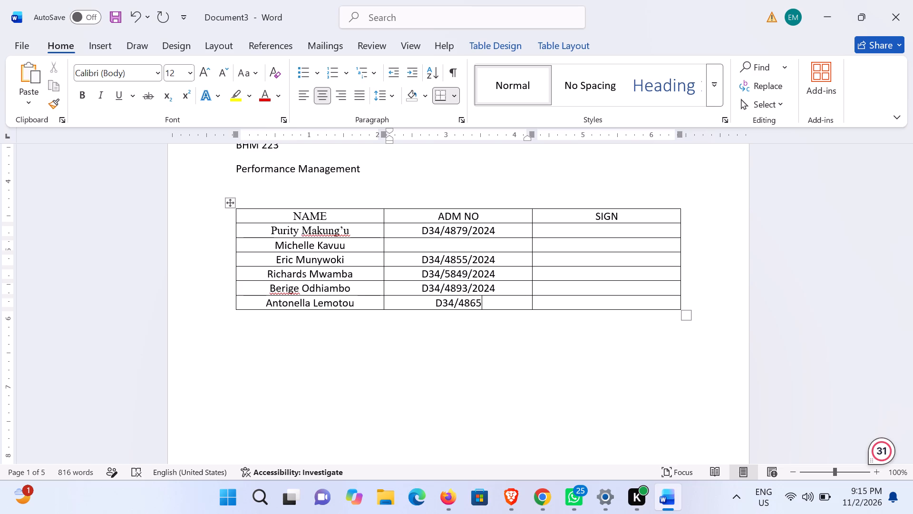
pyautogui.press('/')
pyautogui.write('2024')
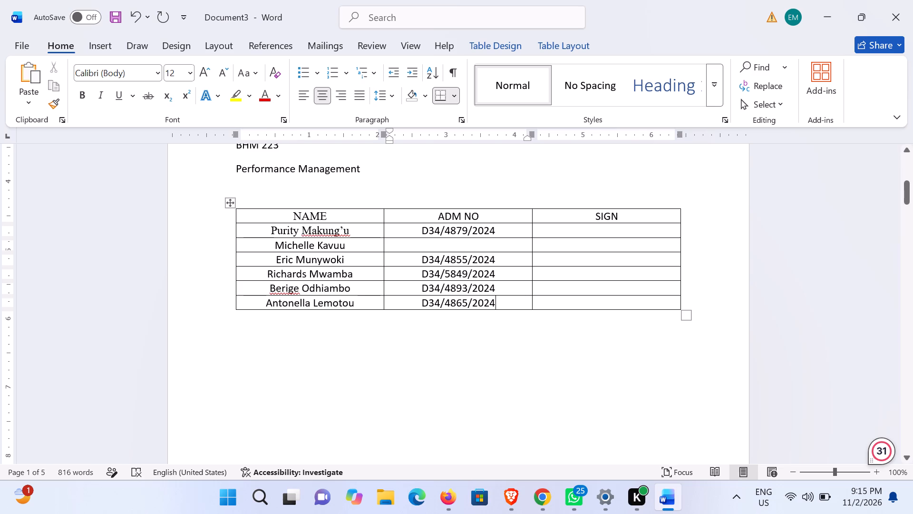
# Fill in the second member's missing admission number in the ADM NO column of the cover page table.
pyautogui.click(433, 243)
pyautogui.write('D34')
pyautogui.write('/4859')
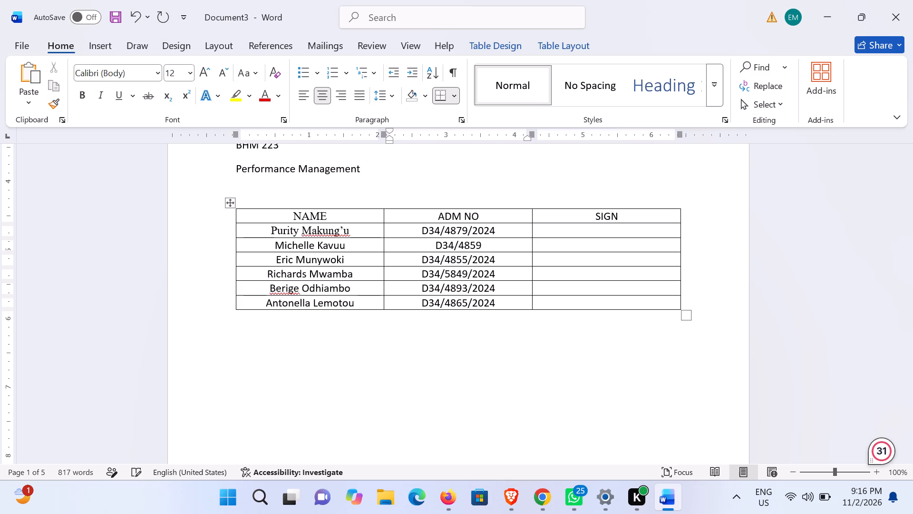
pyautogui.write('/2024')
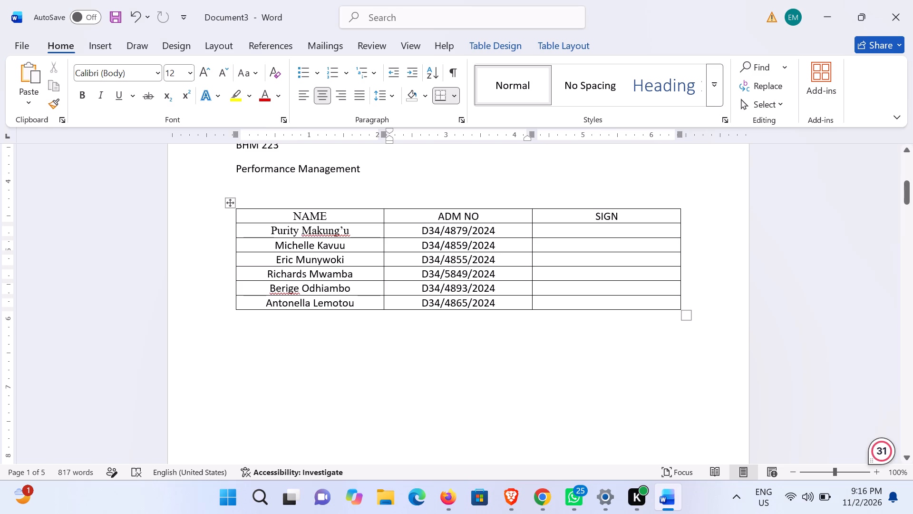
# Set the font of the whole document's text to Times New Roman.
pyautogui.scroll(-2, 413, 341)
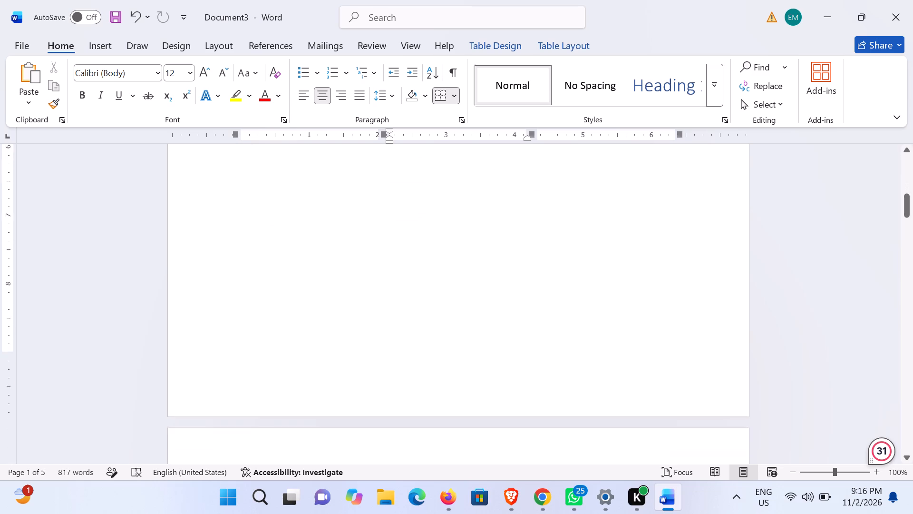
pyautogui.scroll(-6, 413, 341)
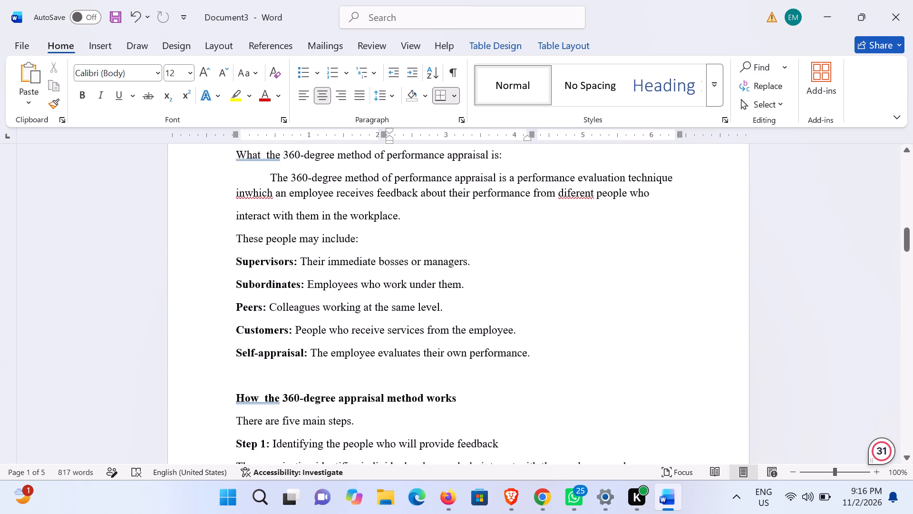
pyautogui.scroll(-9, 413, 341)
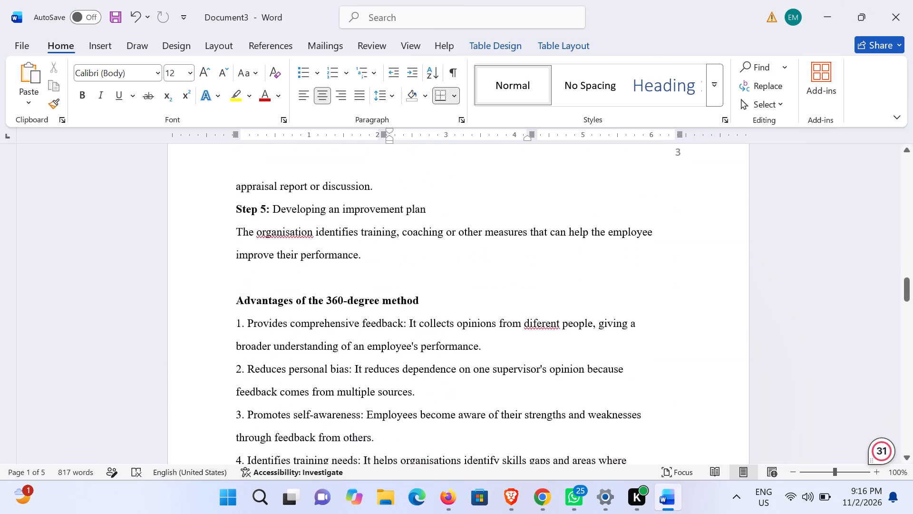
pyautogui.scroll(-5, 413, 341)
pyautogui.scroll(-2, 446, 291)
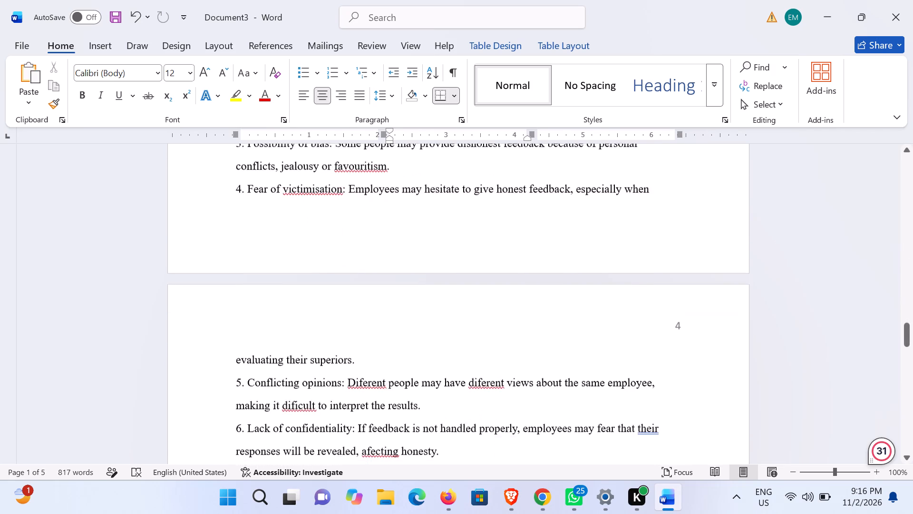
pyautogui.scroll(-10, 446, 291)
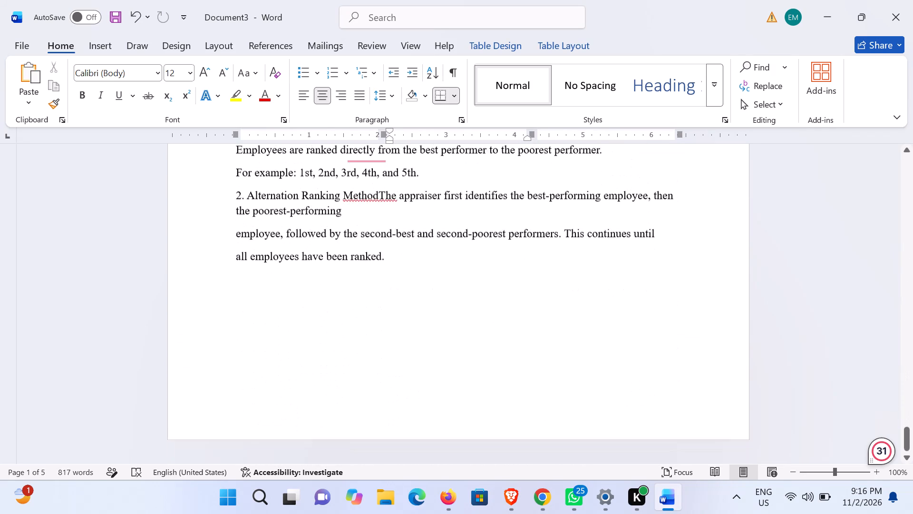
pyautogui.scroll(-1, 446, 291)
pyautogui.click(432, 268)
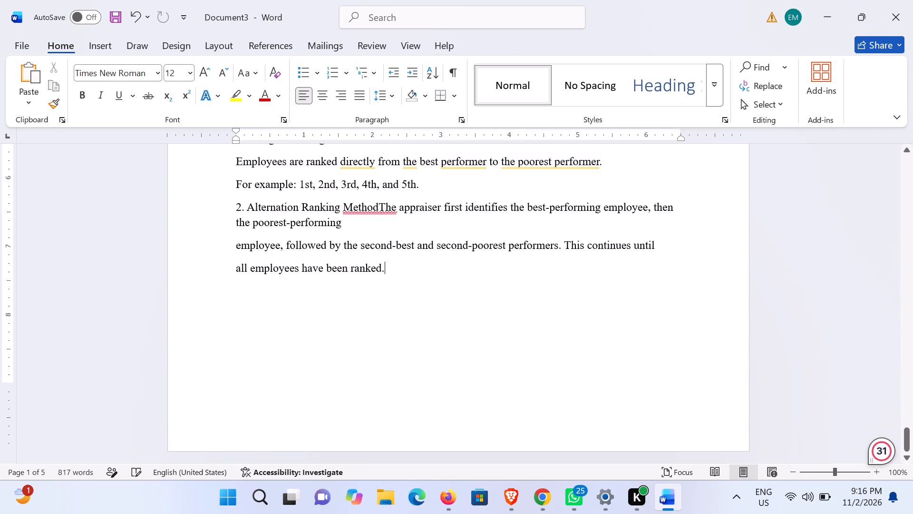
pyautogui.hotkey('ctrl', 'a')
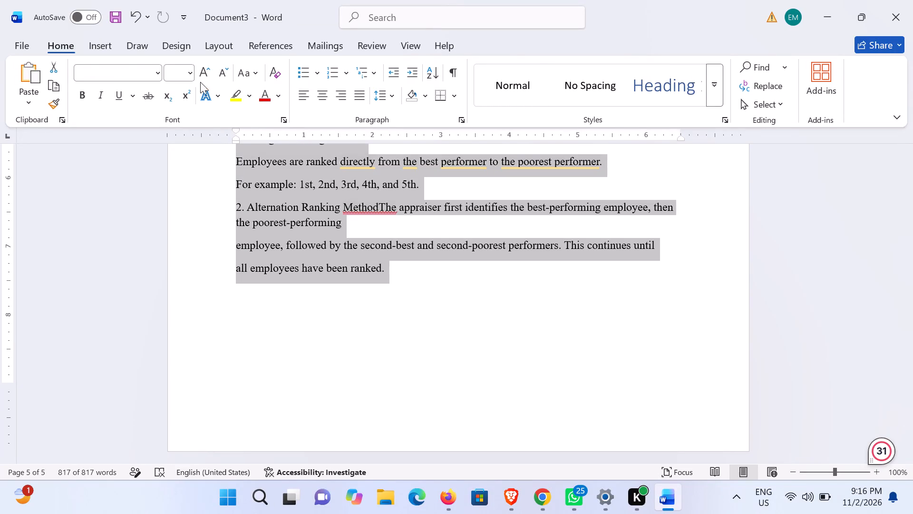
pyautogui.click(158, 75)
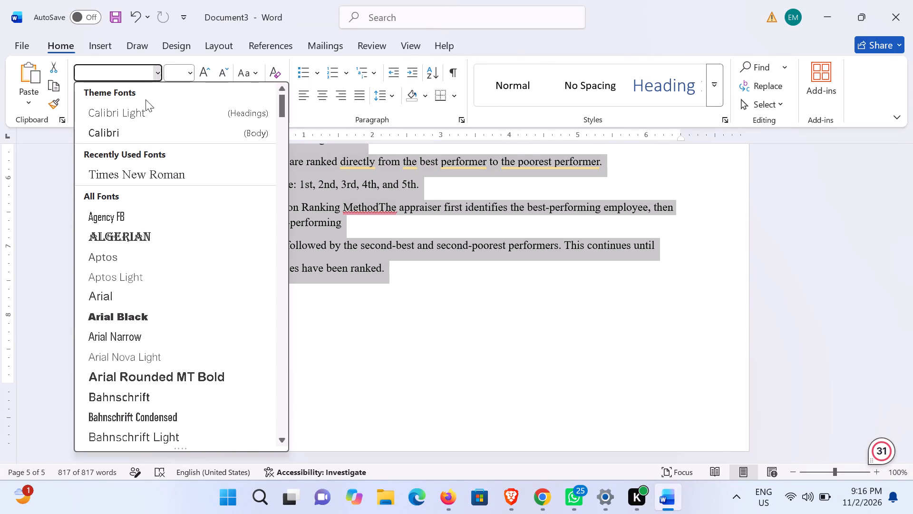
pyautogui.click(139, 172)
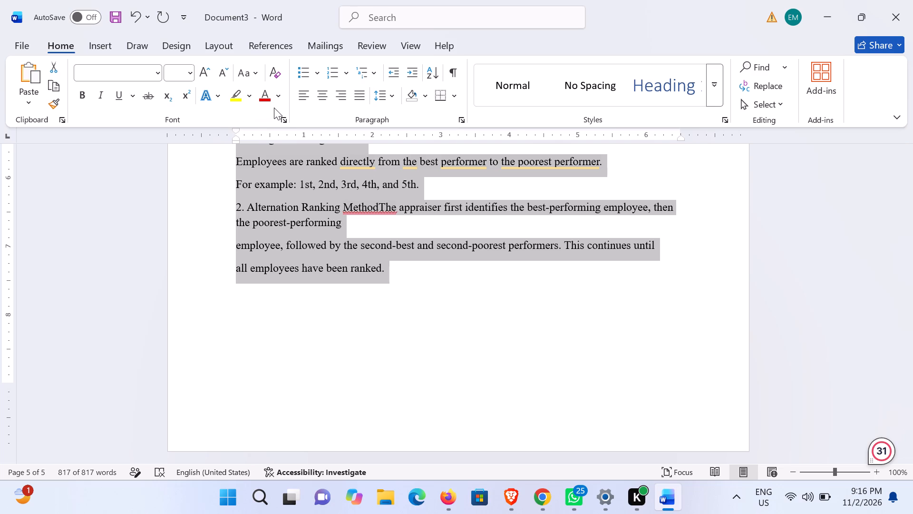
# Set the line spacing of the whole document's text to 2.0.
pyautogui.click(389, 97)
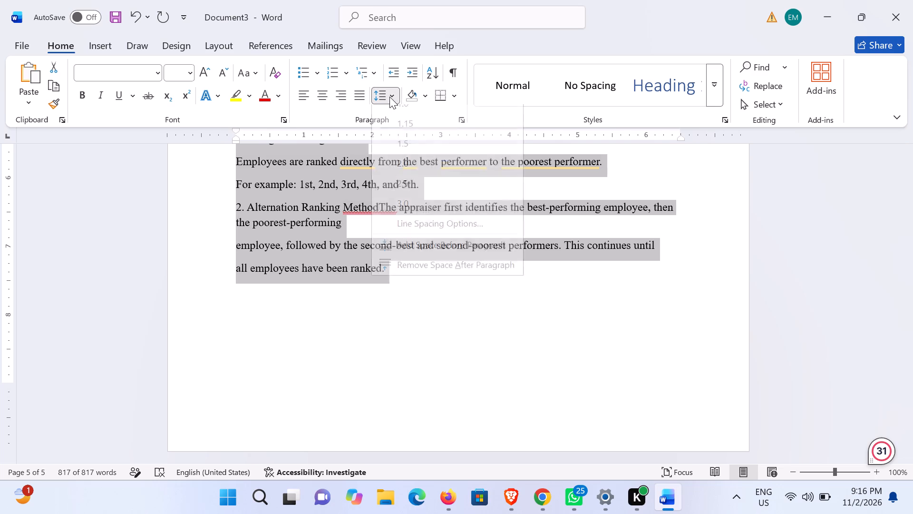
pyautogui.click(407, 177)
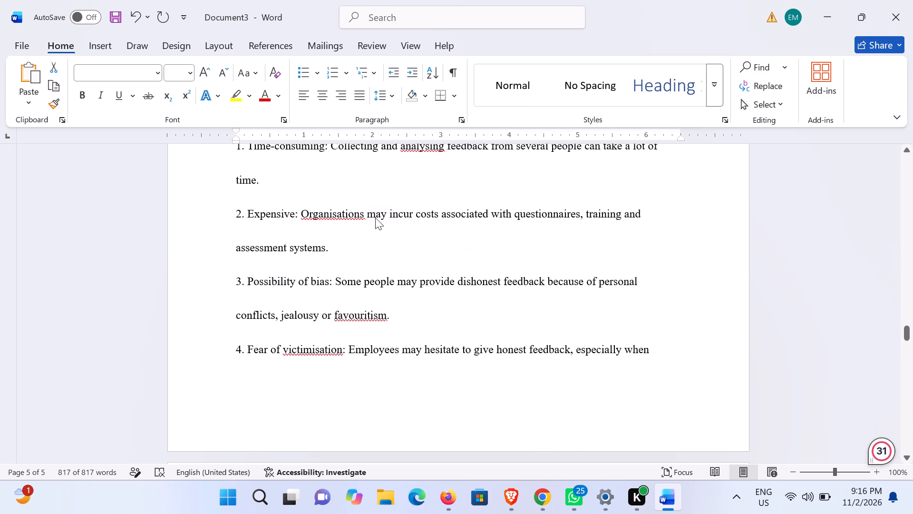
# Review the spacing of the whole document, going from the ranking method section back to the cover page.
pyautogui.scroll(2, 369, 247)
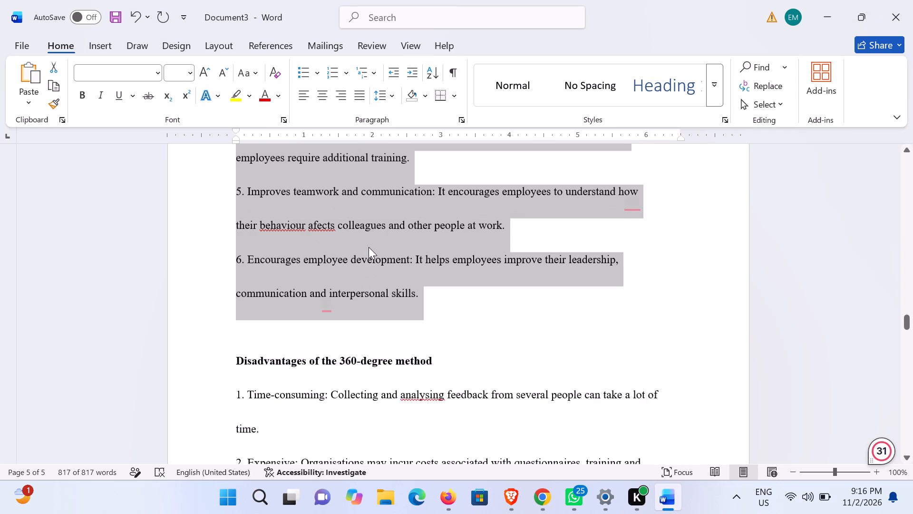
pyautogui.scroll(3, 369, 247)
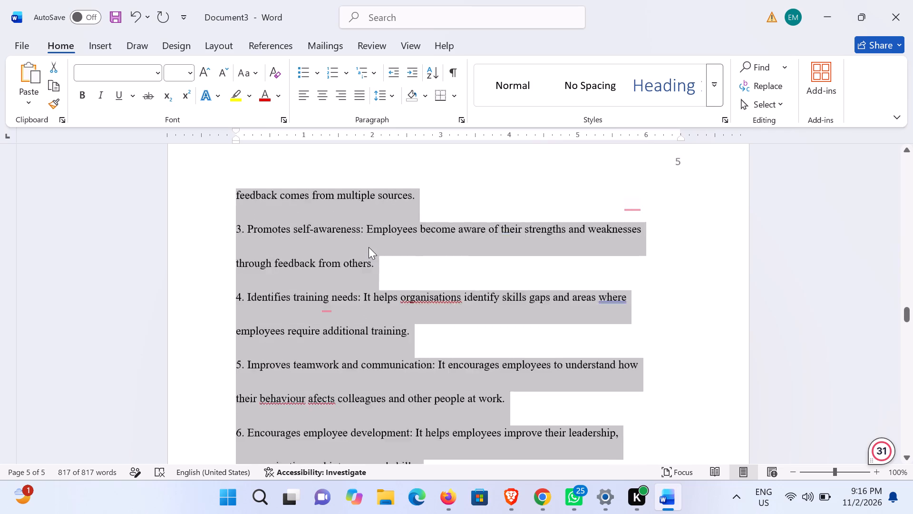
pyautogui.scroll(3, 369, 247)
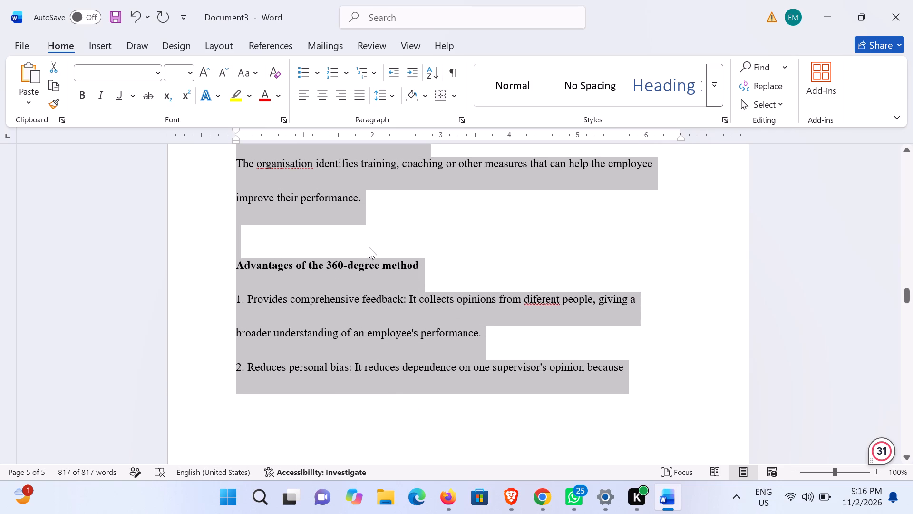
pyautogui.scroll(6, 369, 247)
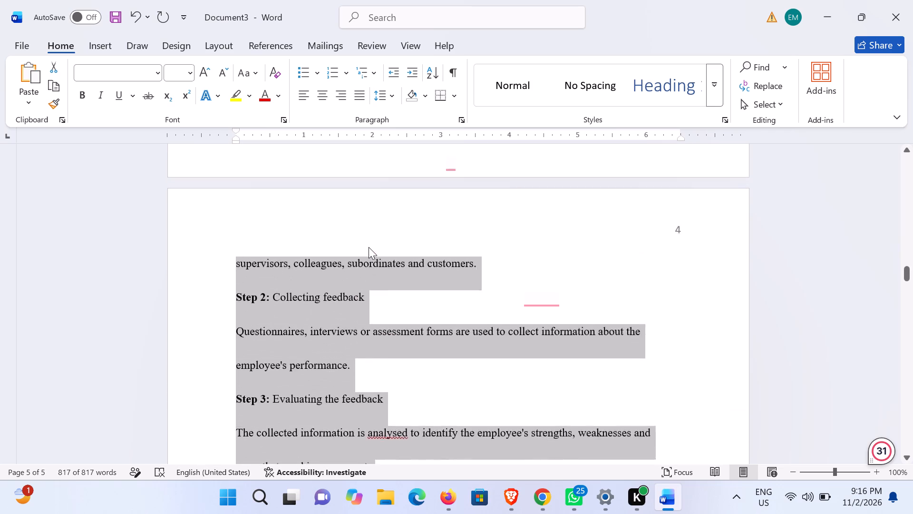
pyautogui.scroll(2, 369, 247)
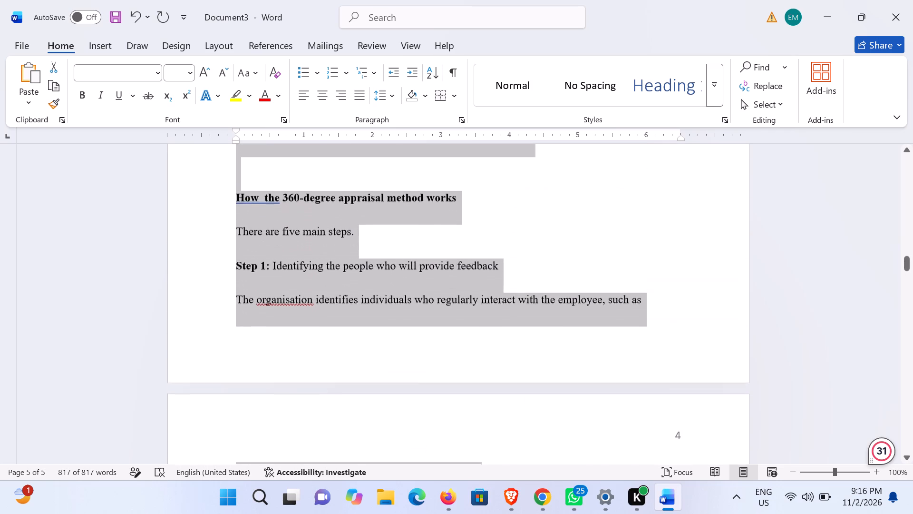
pyautogui.scroll(7, 369, 247)
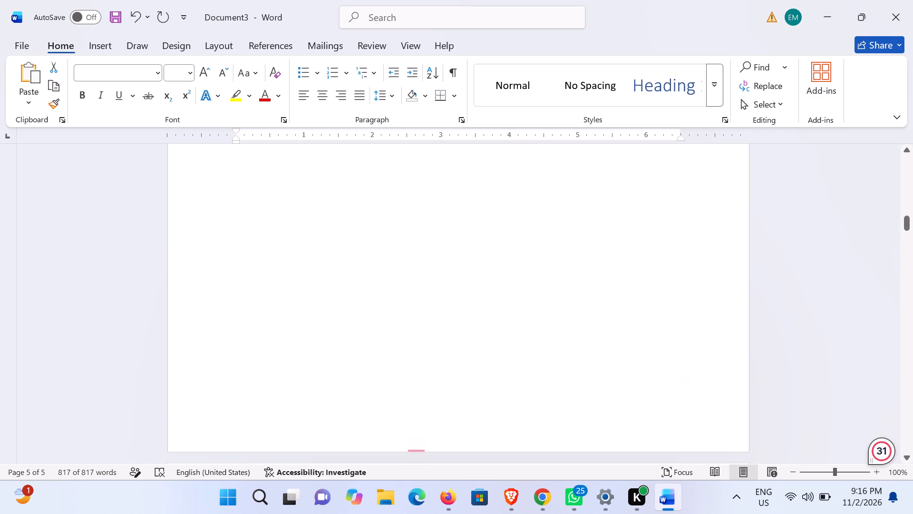
pyautogui.scroll(7, 369, 247)
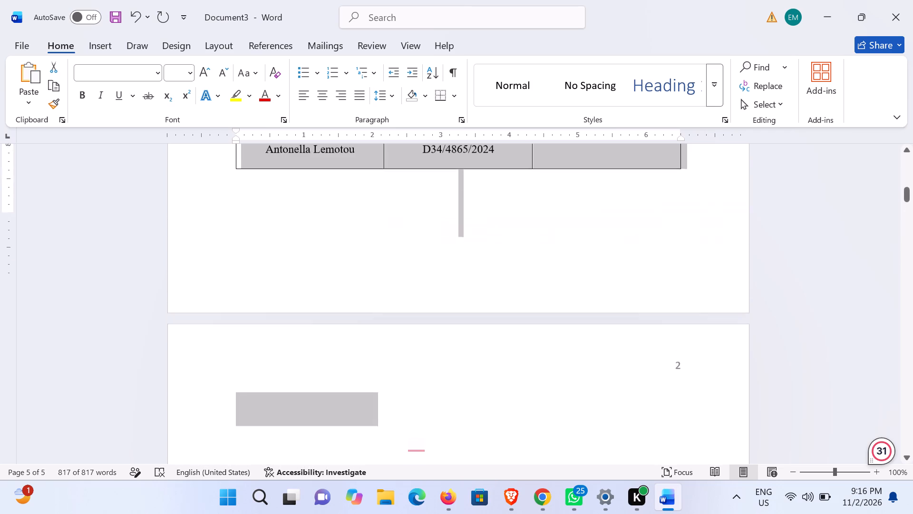
pyautogui.scroll(3, 369, 247)
# Remove the blank page between the cover page and the Introduction.
pyautogui.scroll(-3, 369, 247)
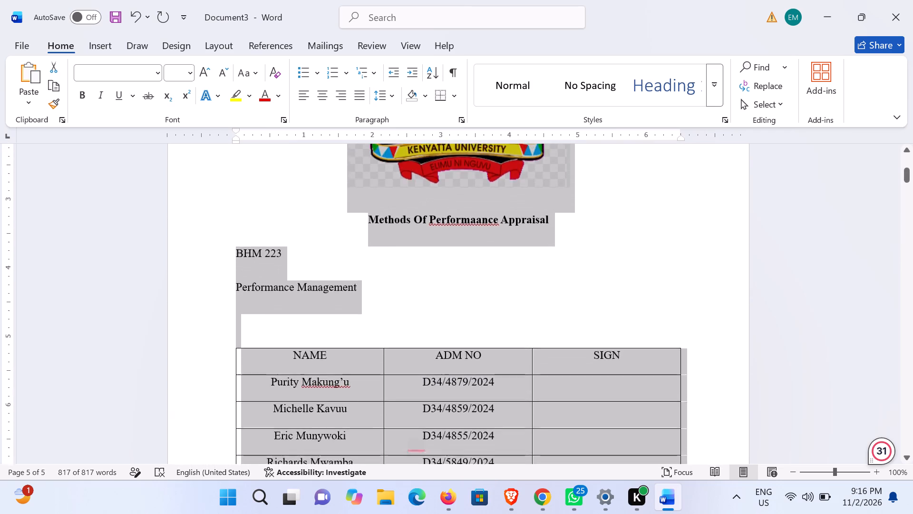
pyautogui.scroll(-8, 369, 247)
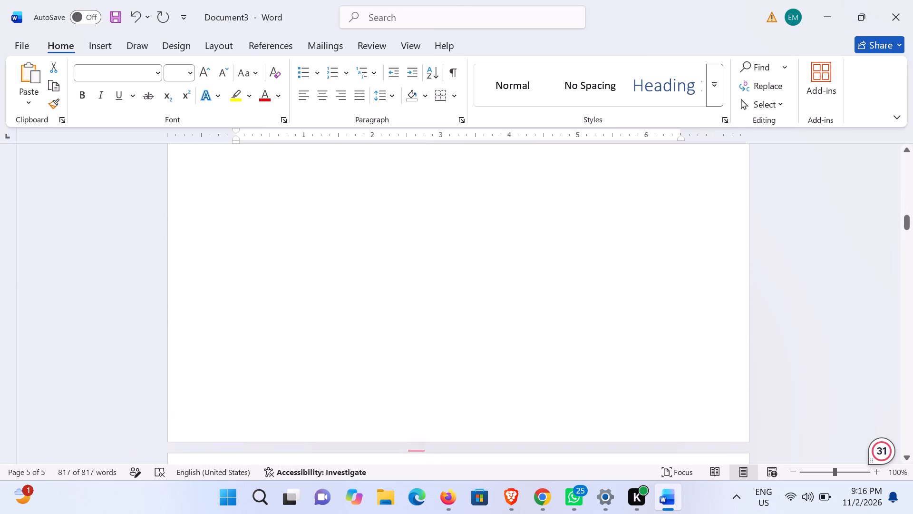
pyautogui.scroll(-3, 369, 247)
pyautogui.scroll(1, 369, 247)
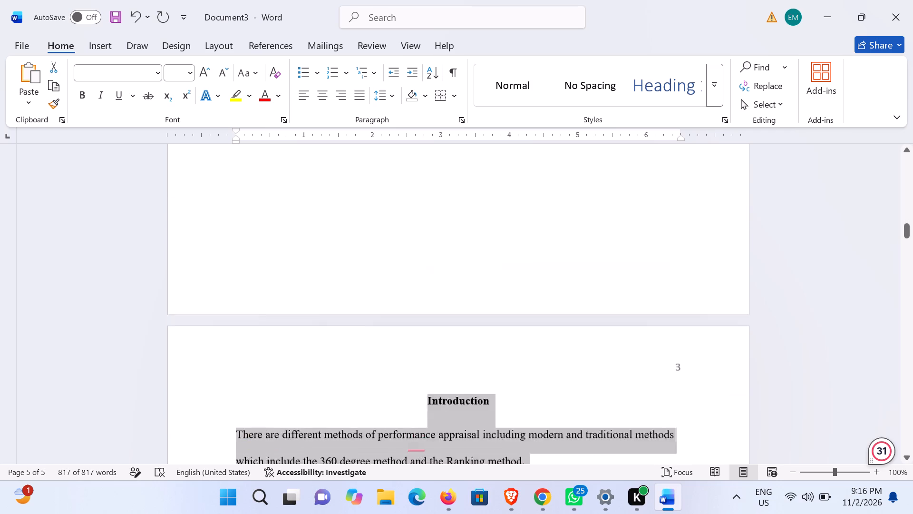
pyautogui.scroll(7, 369, 247)
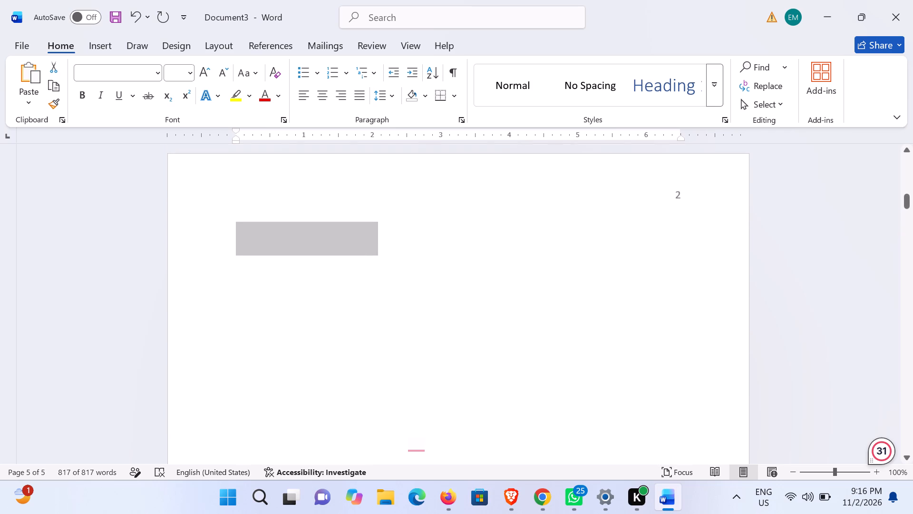
pyautogui.scroll(1, 369, 247)
pyautogui.click(265, 303)
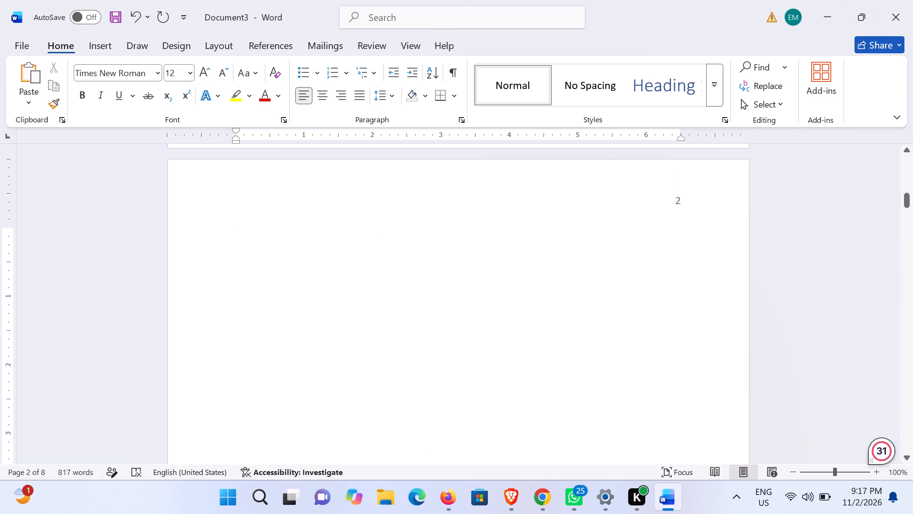
pyautogui.hotkey('ctrl', 'BackSpace')
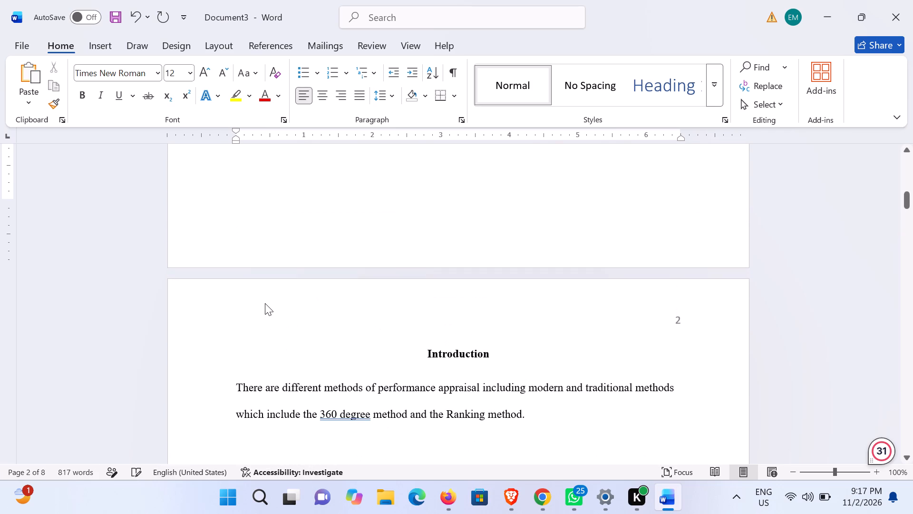
# Check the layout of the cover page, Introduction and 360-degree sections through to the start of the Ranking Method section.
pyautogui.scroll(5, 265, 303)
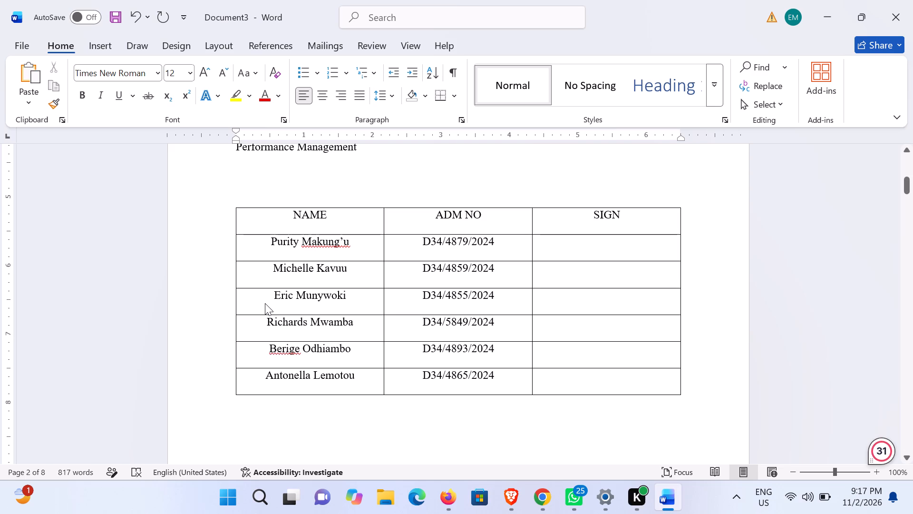
pyautogui.scroll(1, 265, 303)
pyautogui.scroll(1, 342, 411)
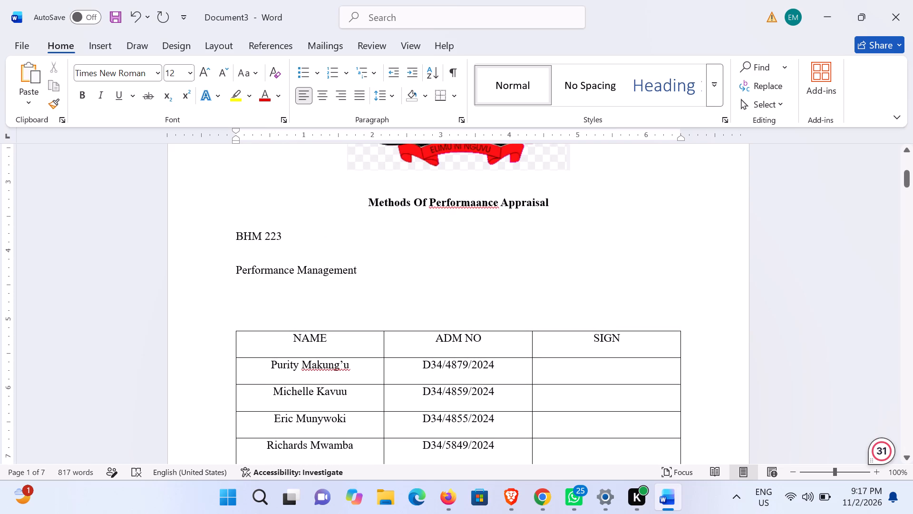
pyautogui.scroll(1, 342, 411)
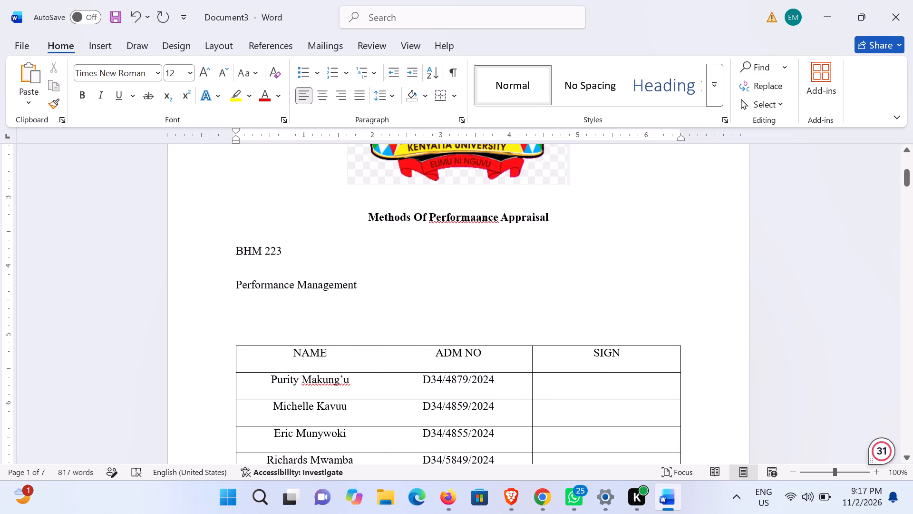
pyautogui.scroll(1, 342, 411)
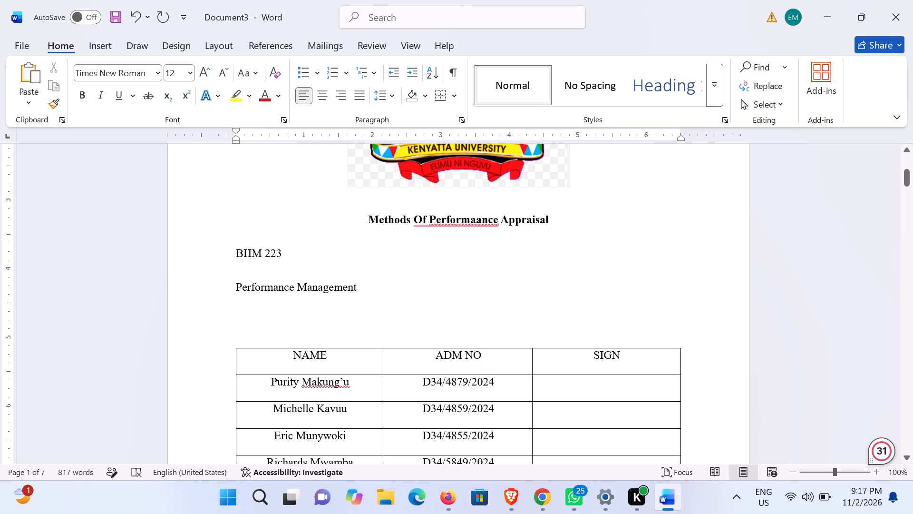
pyautogui.scroll(-3, 342, 411)
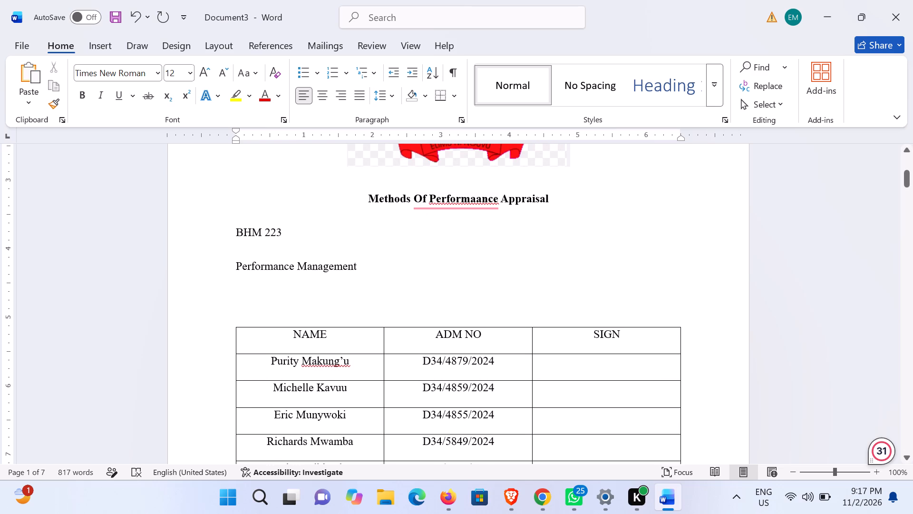
pyautogui.scroll(-4, 342, 411)
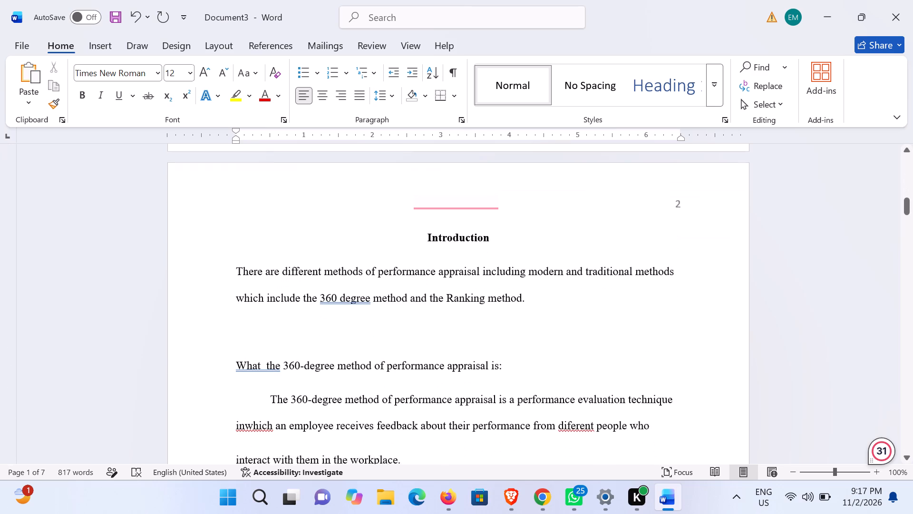
pyautogui.scroll(-4, 342, 411)
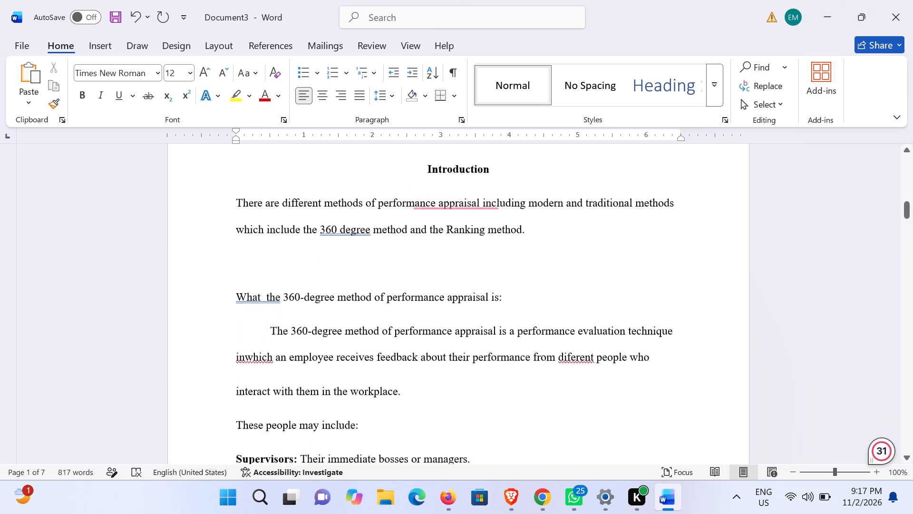
pyautogui.scroll(-5, 342, 411)
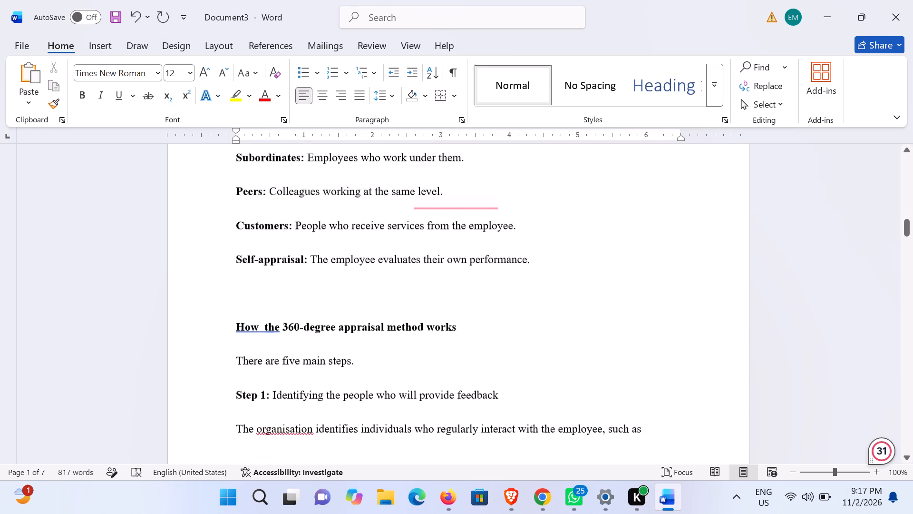
pyautogui.scroll(-6, 342, 411)
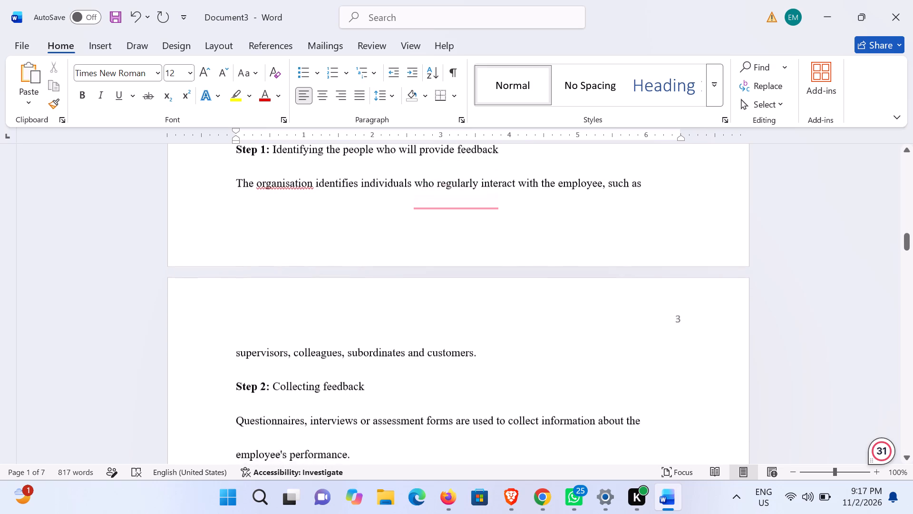
pyautogui.scroll(-6, 342, 411)
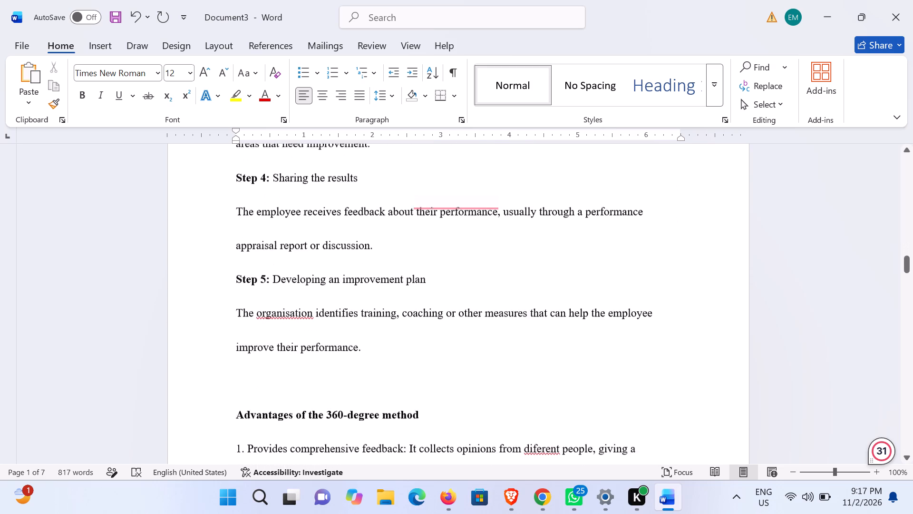
pyautogui.scroll(-5, 342, 411)
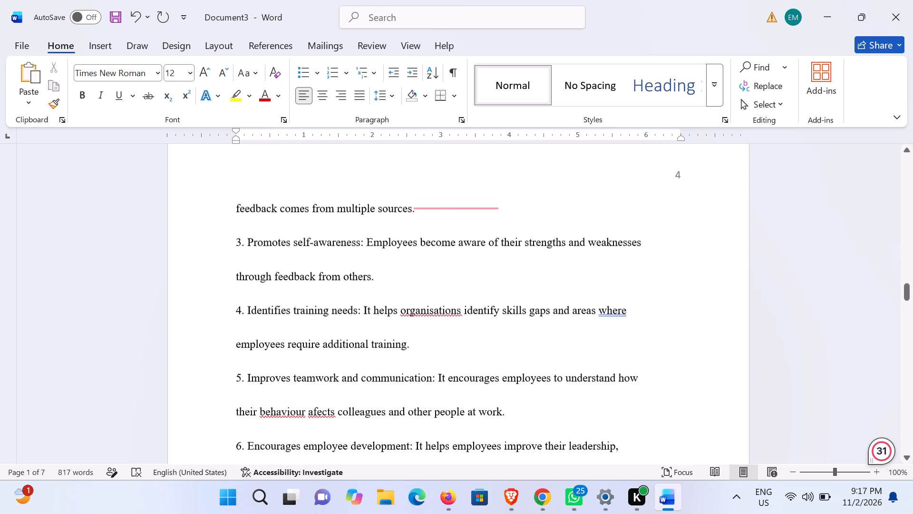
pyautogui.scroll(-5, 342, 411)
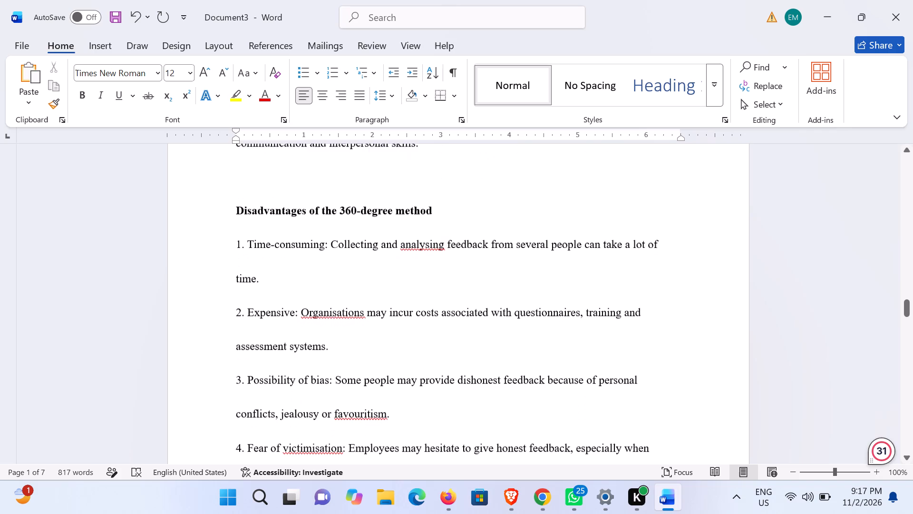
pyautogui.scroll(-2, 342, 411)
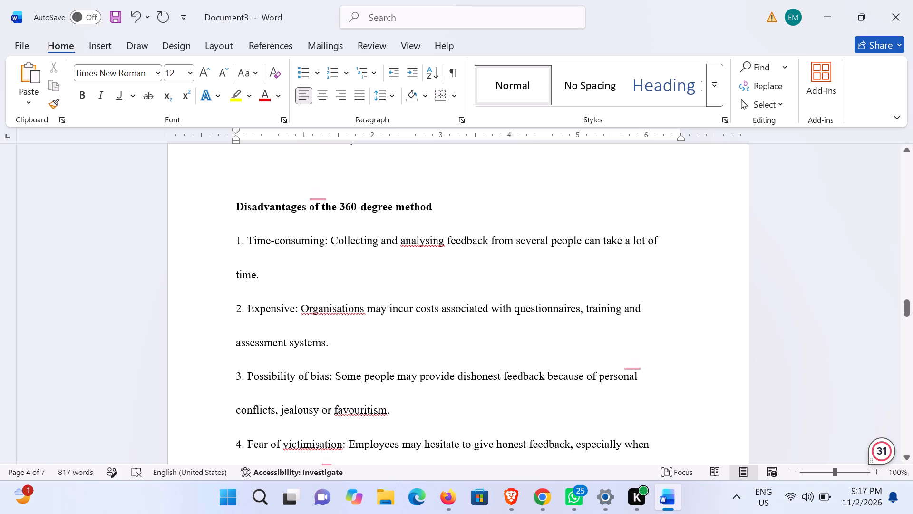
pyautogui.scroll(-3, 342, 411)
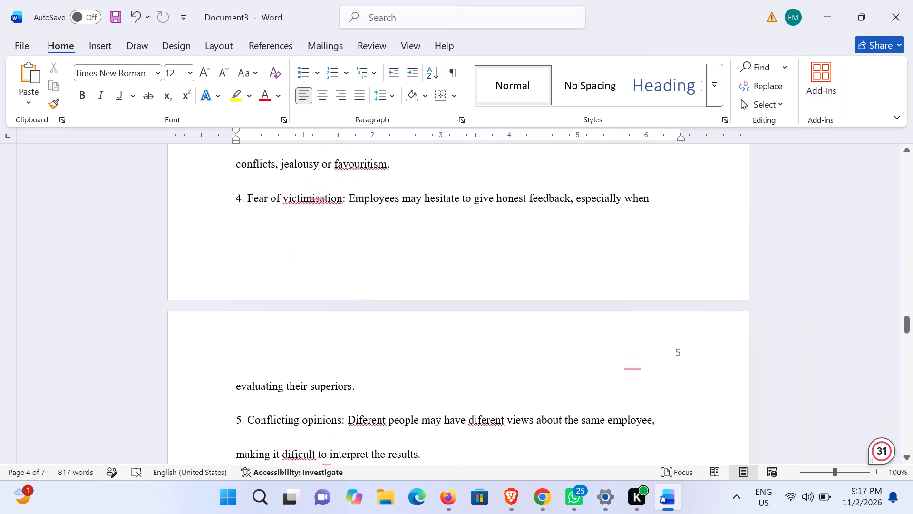
pyautogui.scroll(-4, 342, 411)
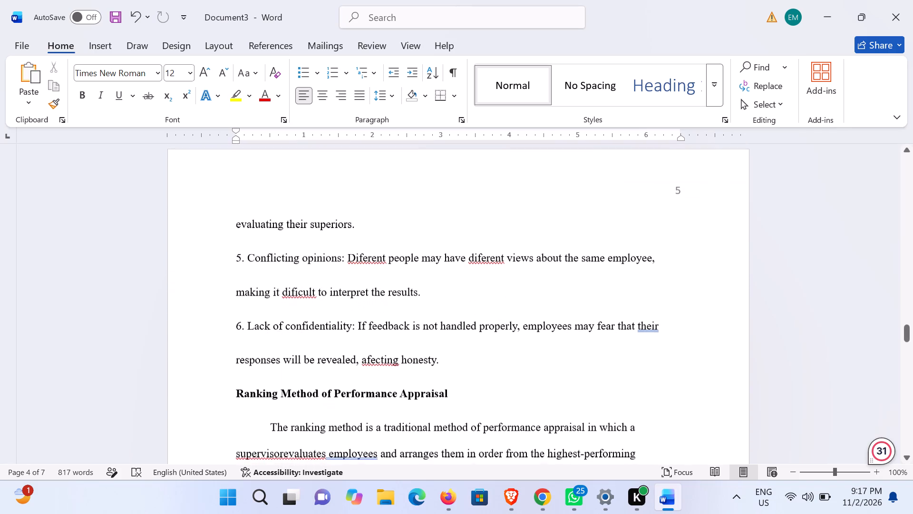
pyautogui.scroll(-1, 342, 411)
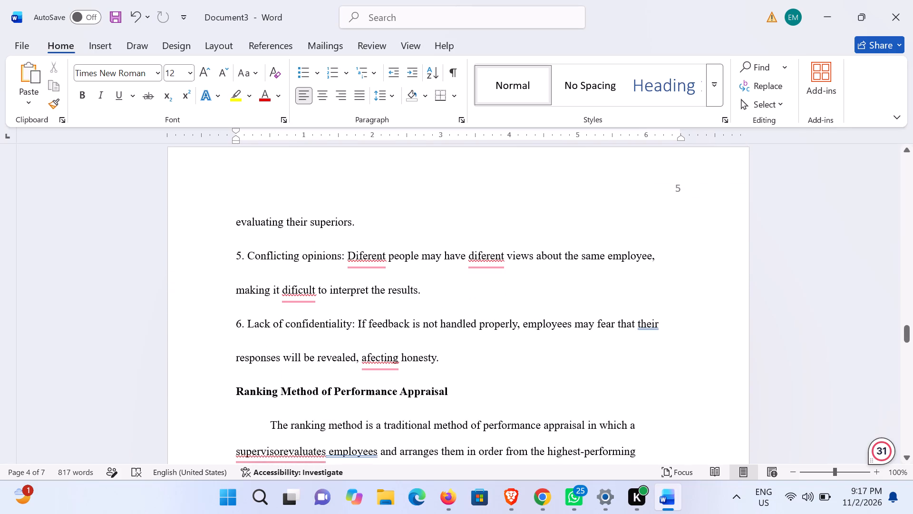
# Reapply the Times New Roman font to all text in the document.
pyautogui.hotkey('ctrl', 'a')
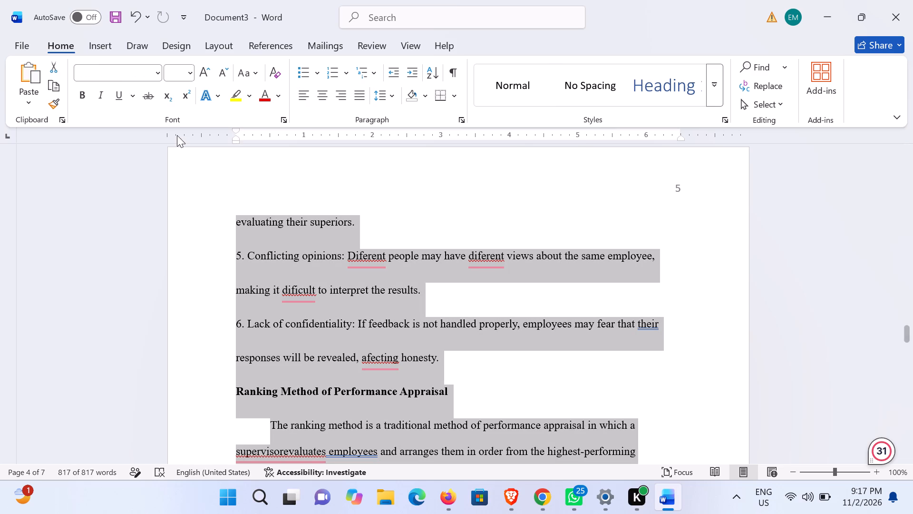
pyautogui.click(157, 75)
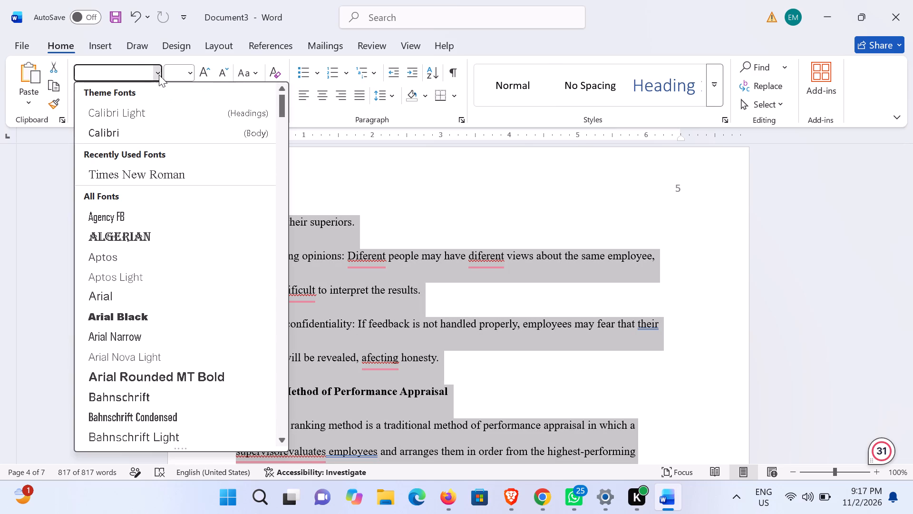
pyautogui.click(186, 166)
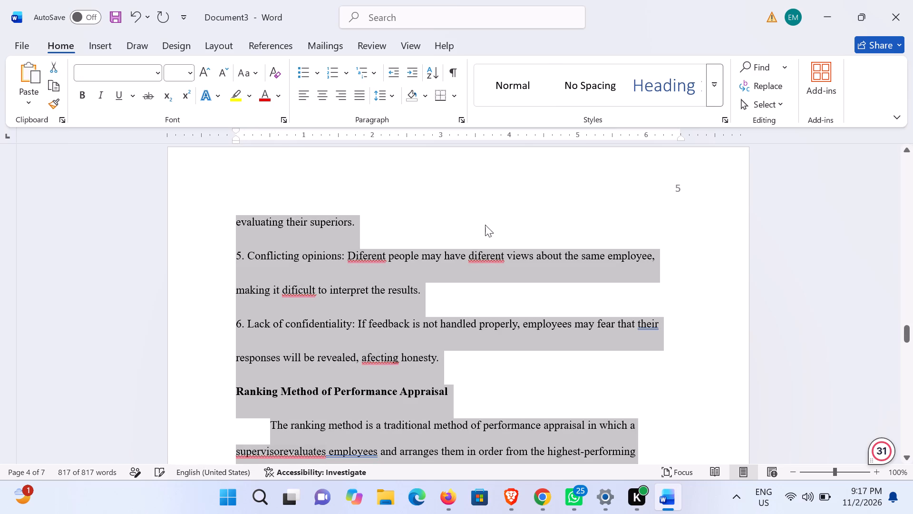
# Check the font of points 4 to 6, from fear of victimisation to lack of confidentiality, just before the Ranking Method section.
pyautogui.click(468, 299)
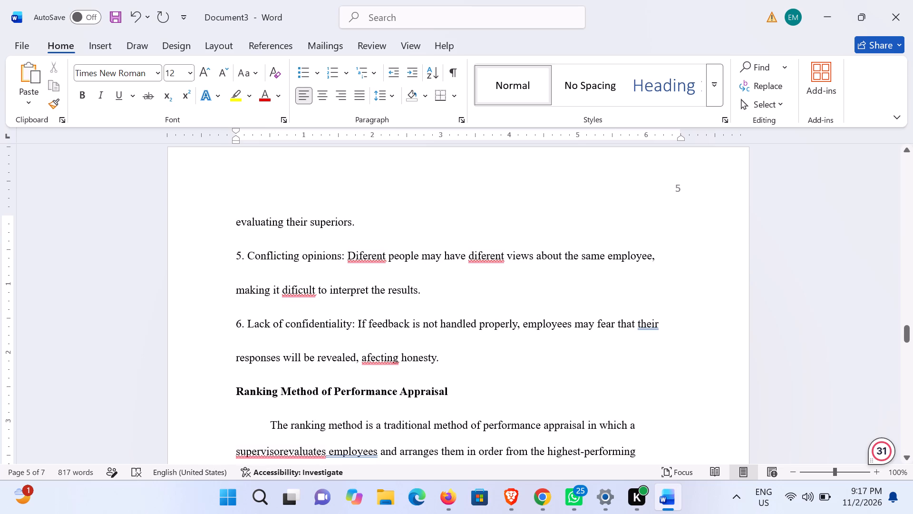
pyautogui.moveTo(503, 357); pyautogui.dragTo(240, 237)
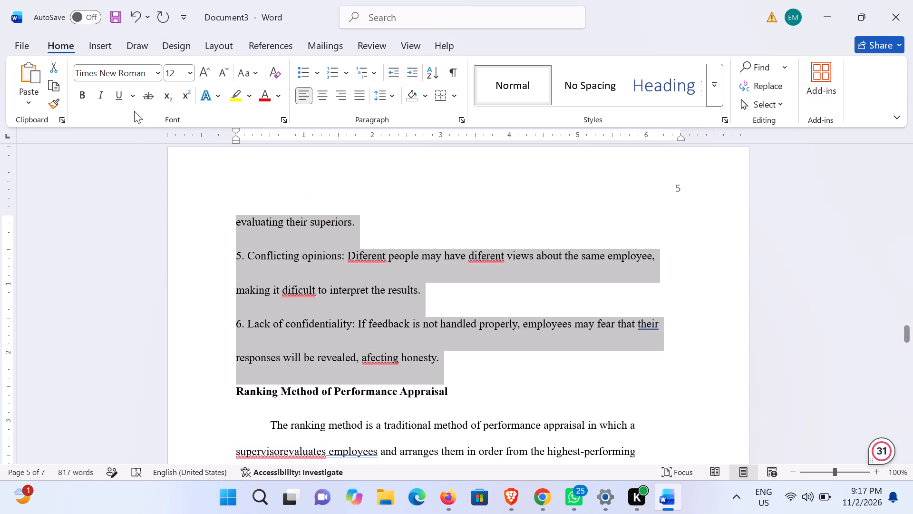
pyautogui.click(159, 74)
pyautogui.click(159, 74)
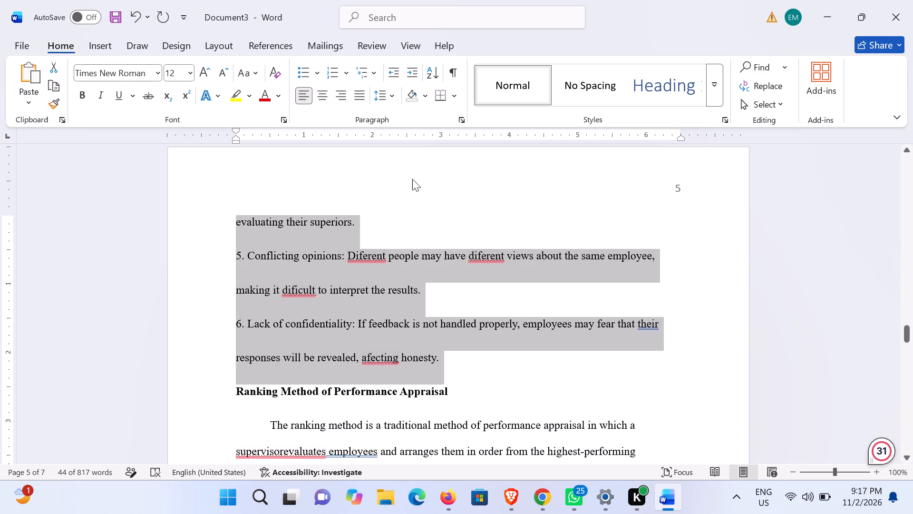
pyautogui.click(423, 194)
pyautogui.scroll(3, 427, 224)
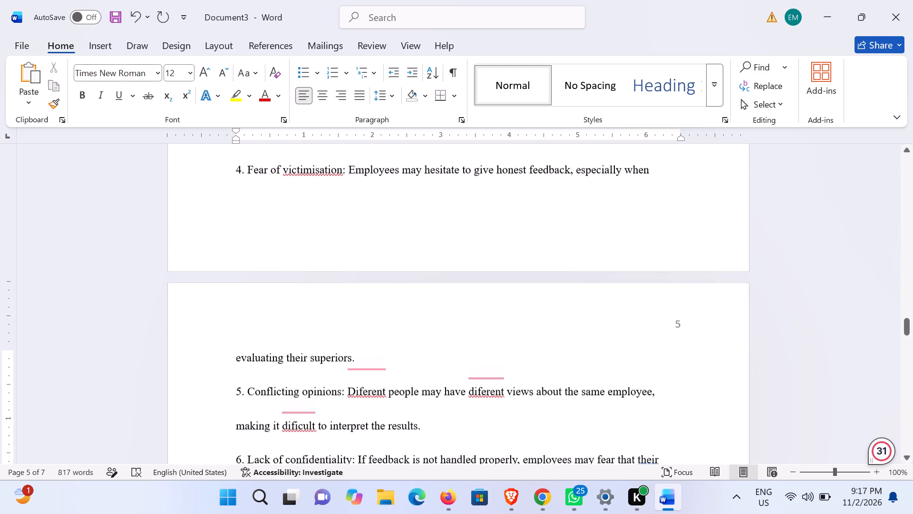
pyautogui.moveTo(651, 178); pyautogui.dragTo(482, 193)
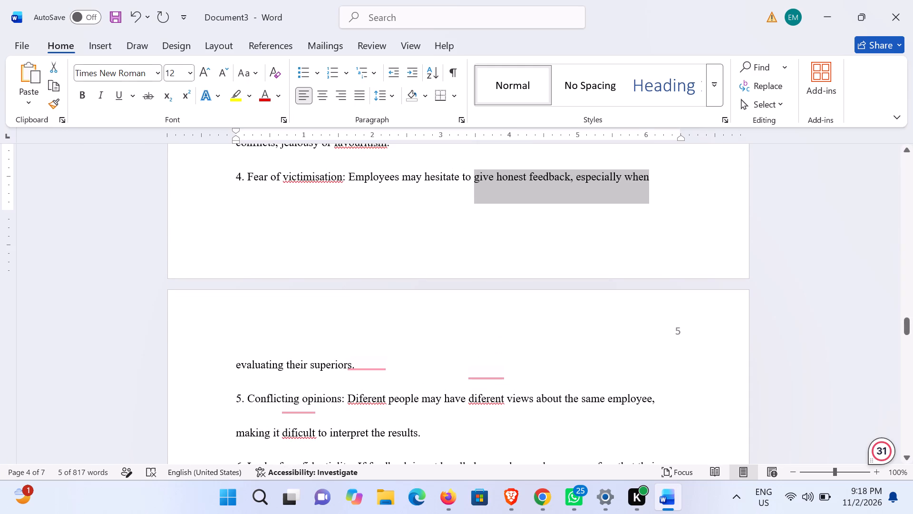
pyautogui.click(503, 245)
# Add the line "Group 5:" below "Performance Management" on the cover page.
pyautogui.scroll(5, 503, 245)
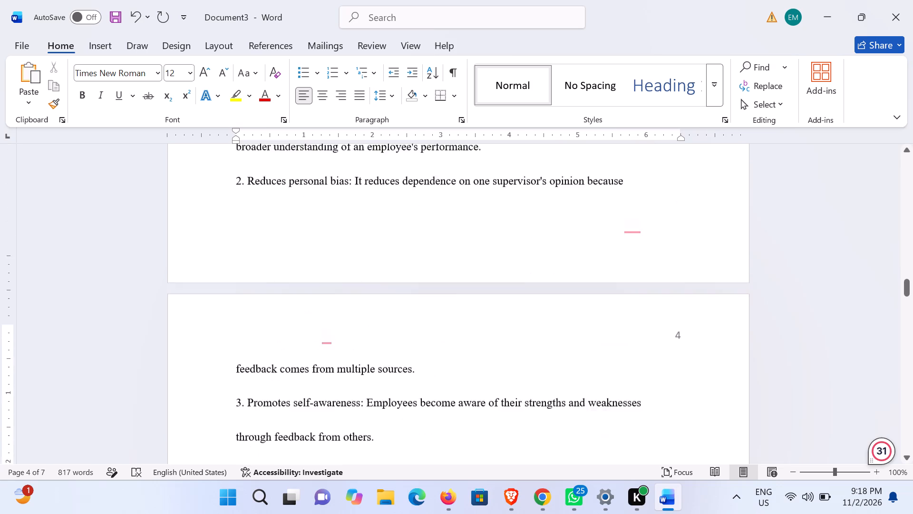
pyautogui.scroll(6, 503, 245)
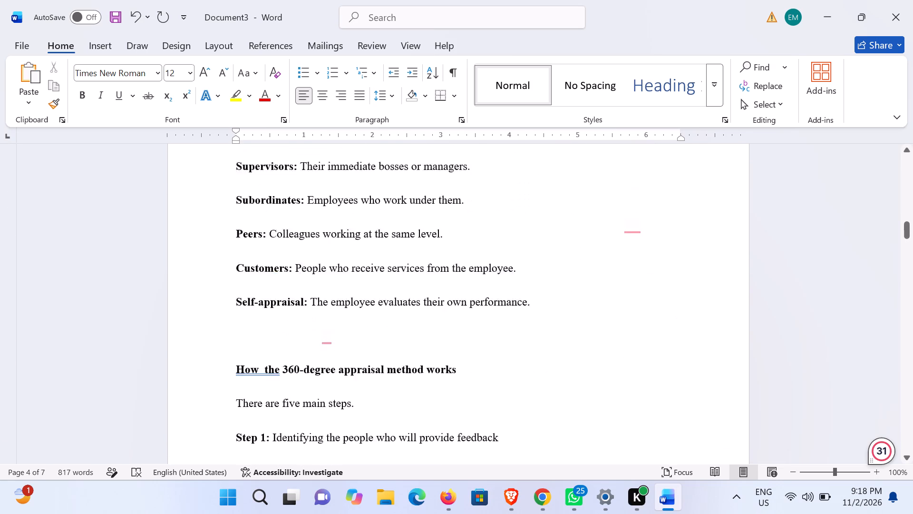
pyautogui.scroll(2, 503, 245)
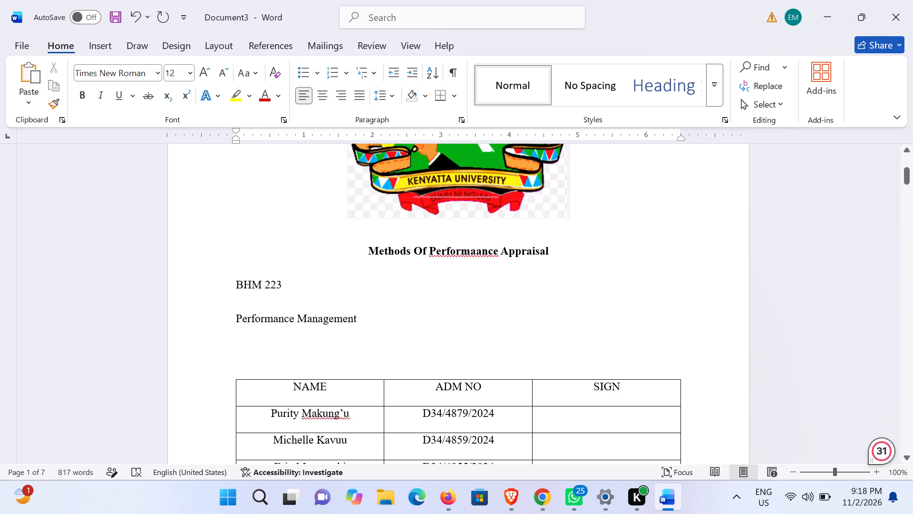
pyautogui.click(363, 321)
pyautogui.press('Return')
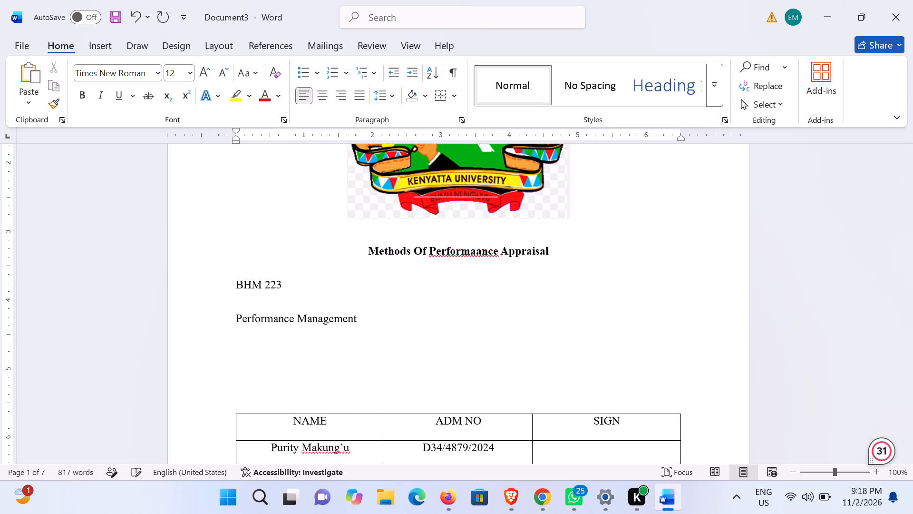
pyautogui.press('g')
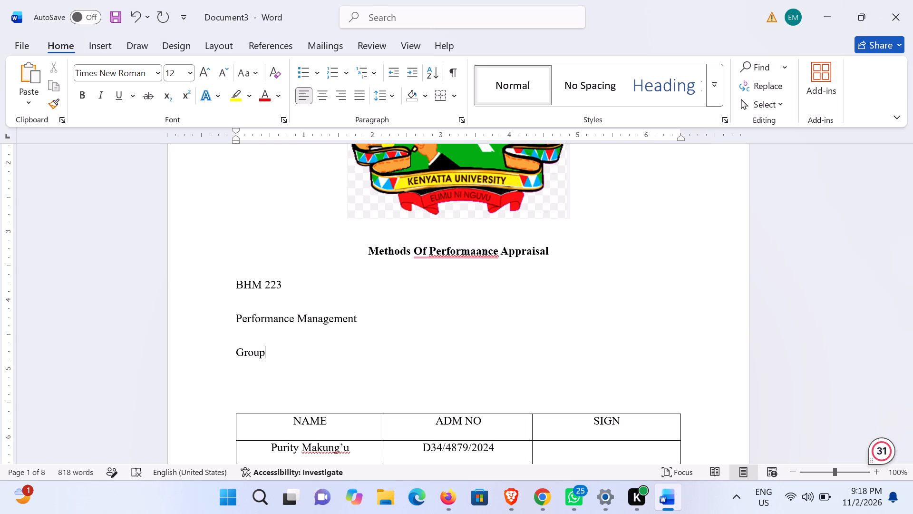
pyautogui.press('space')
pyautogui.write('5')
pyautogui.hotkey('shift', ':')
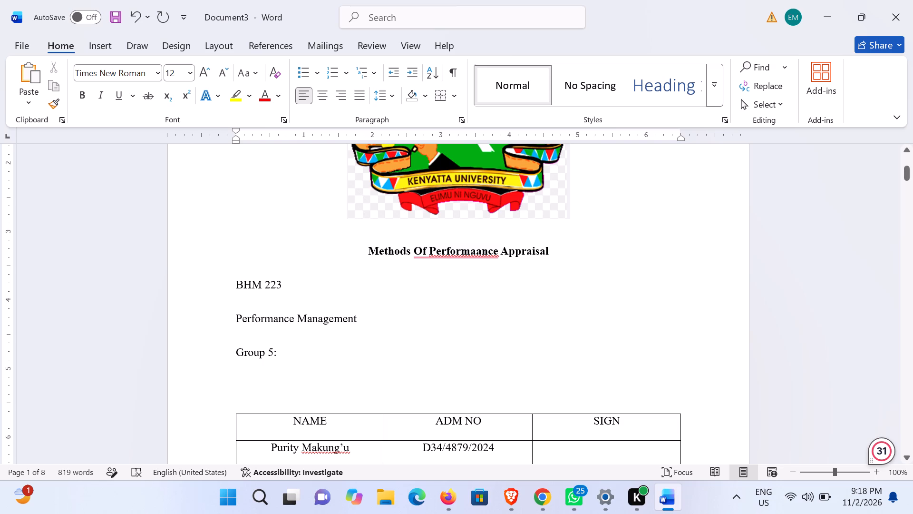
# Save the assignment as a Word document named "Methods Of Performaance Appraisal" in the Documents folder.
pyautogui.scroll(-1, 427, 355)
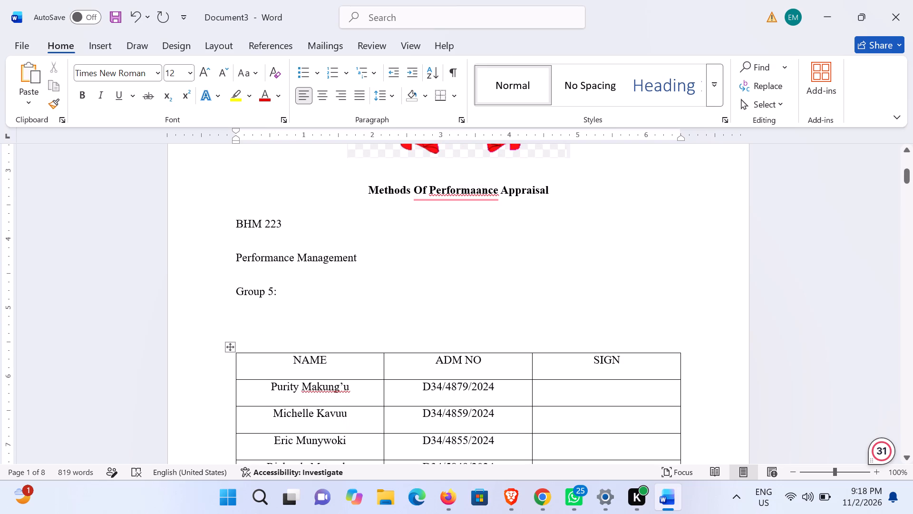
pyautogui.click(22, 51)
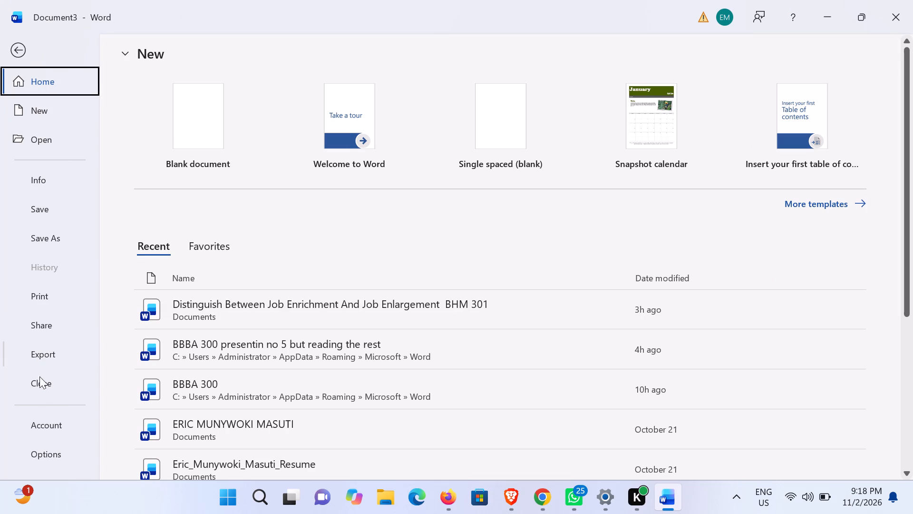
pyautogui.click(41, 242)
pyautogui.click(165, 337)
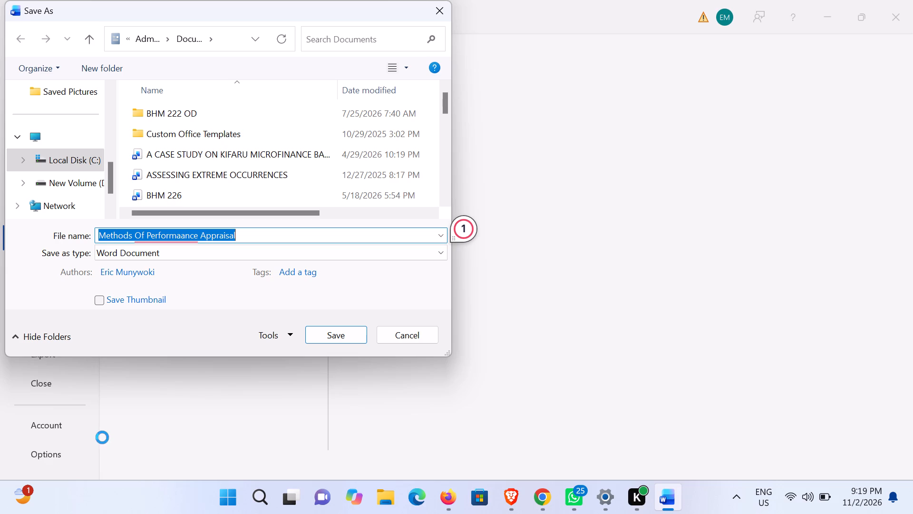
pyautogui.click(344, 326)
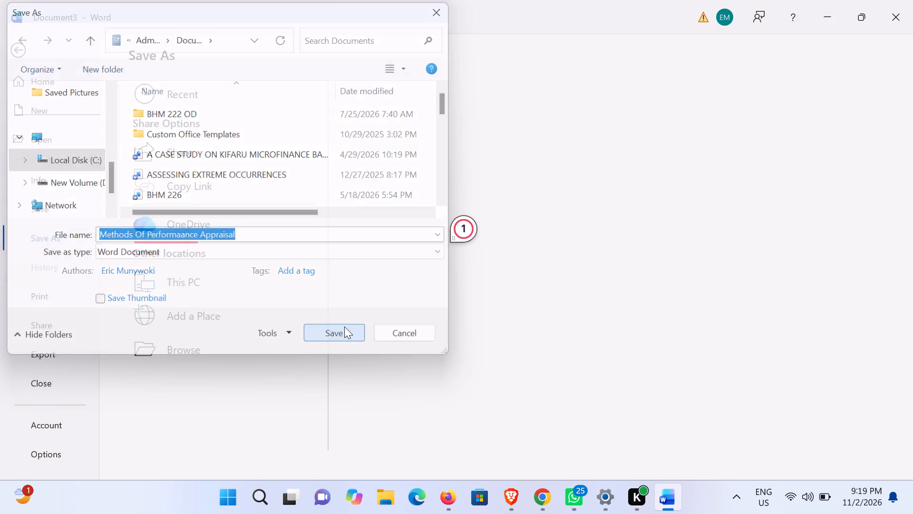
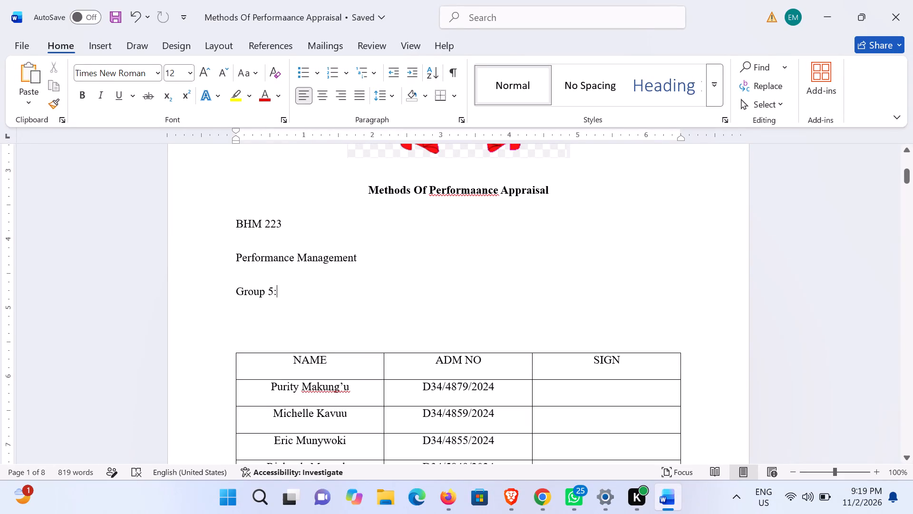
# Correct the misspelled word in the cover page title to "Performance" using the suggested spelling.
pyautogui.click(472, 189)
pyautogui.click(472, 189)
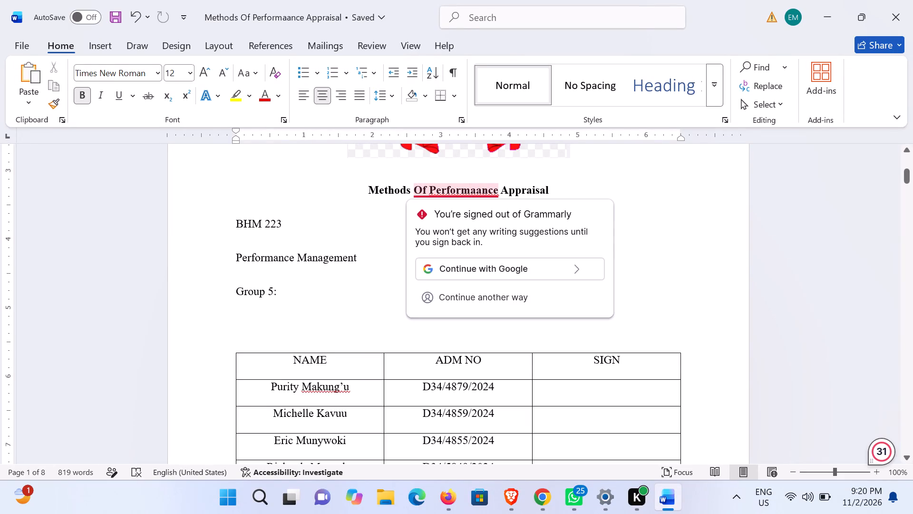
pyautogui.rightClick(475, 189)
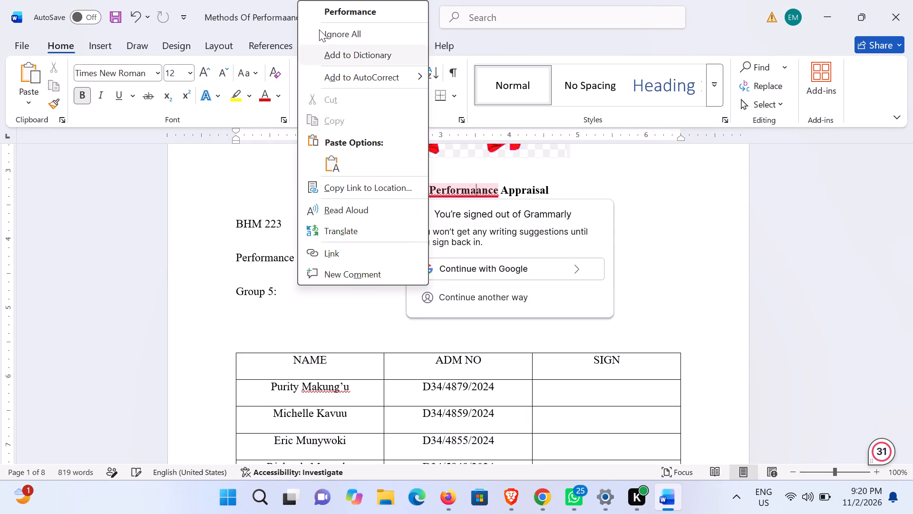
pyautogui.click(344, 17)
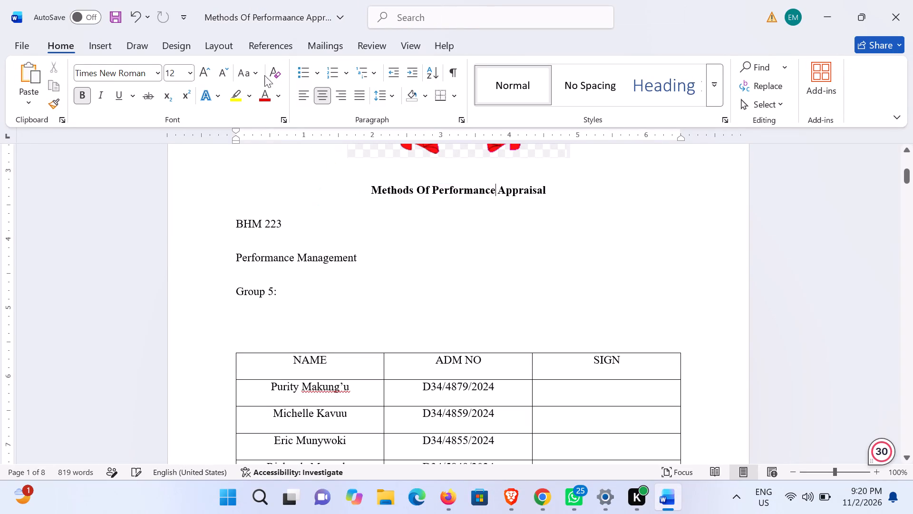
# Save a copy of the assignment as a Word document named "Methods Of Performance Appraisal" in the Documents folder.
pyautogui.click(18, 46)
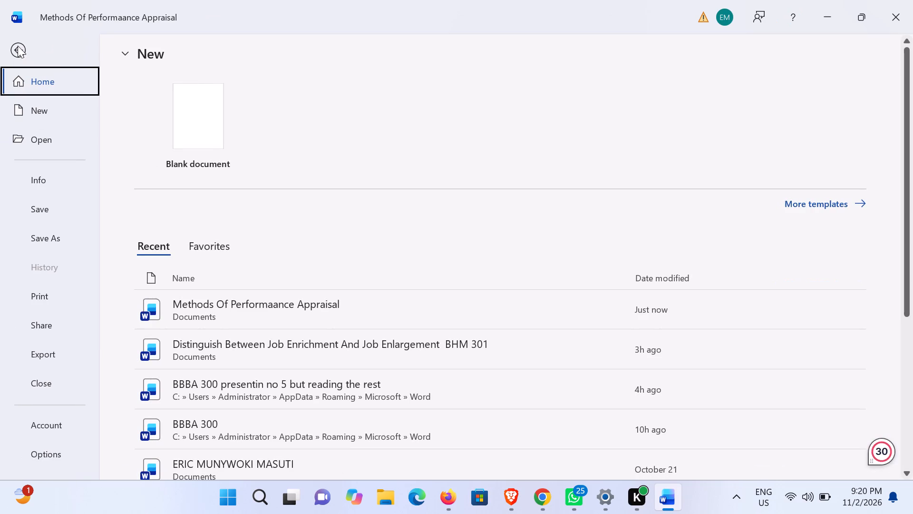
pyautogui.click(53, 240)
pyautogui.click(184, 343)
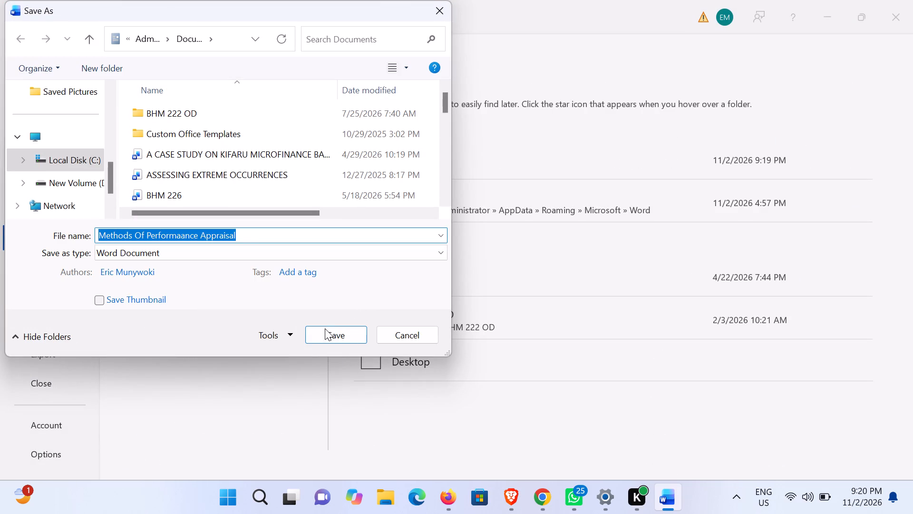
pyautogui.click(182, 235)
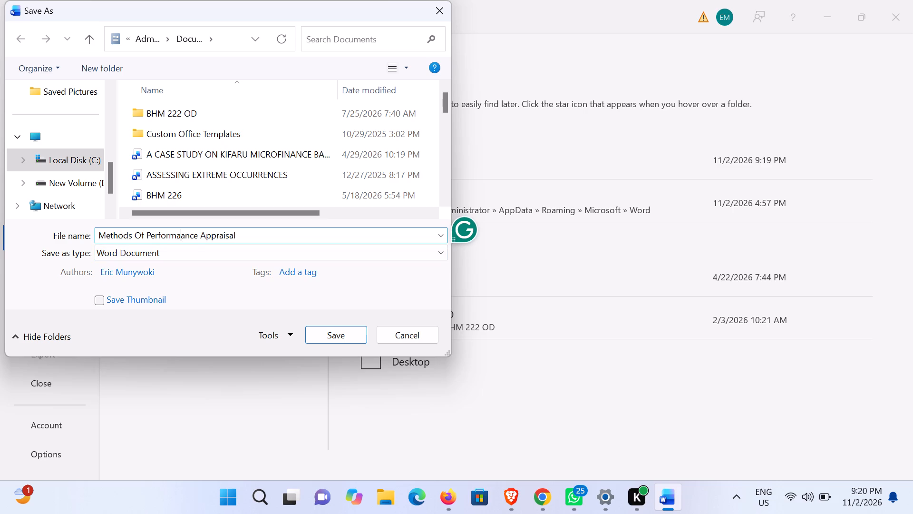
pyautogui.press('BackSpace')
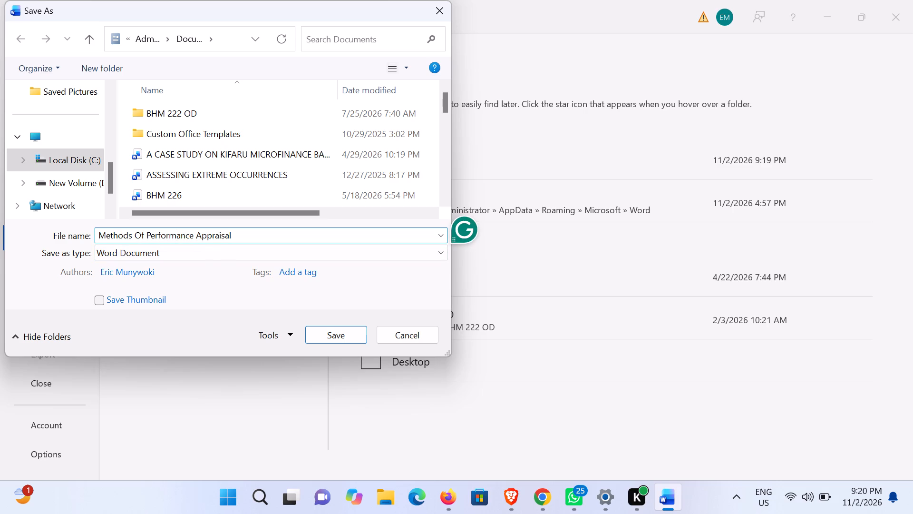
pyautogui.click(337, 332)
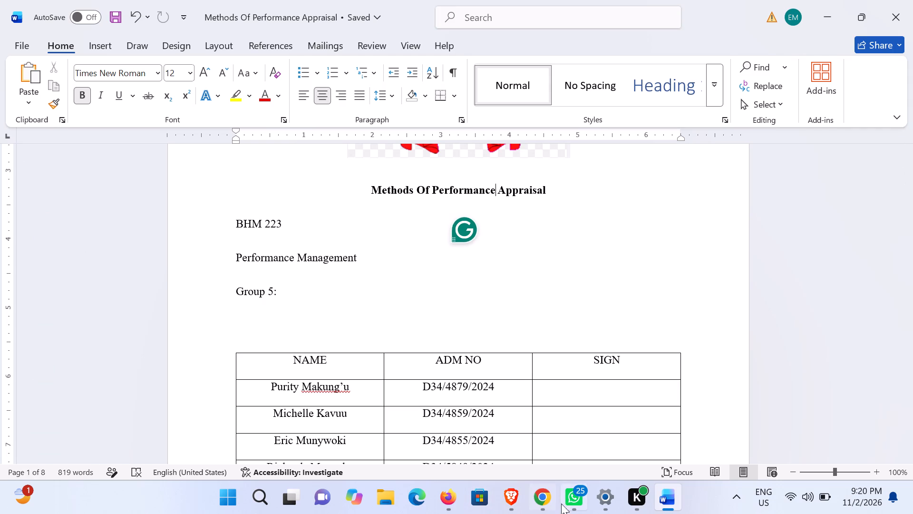
# Switch to WhatsApp.
pyautogui.click(564, 498)
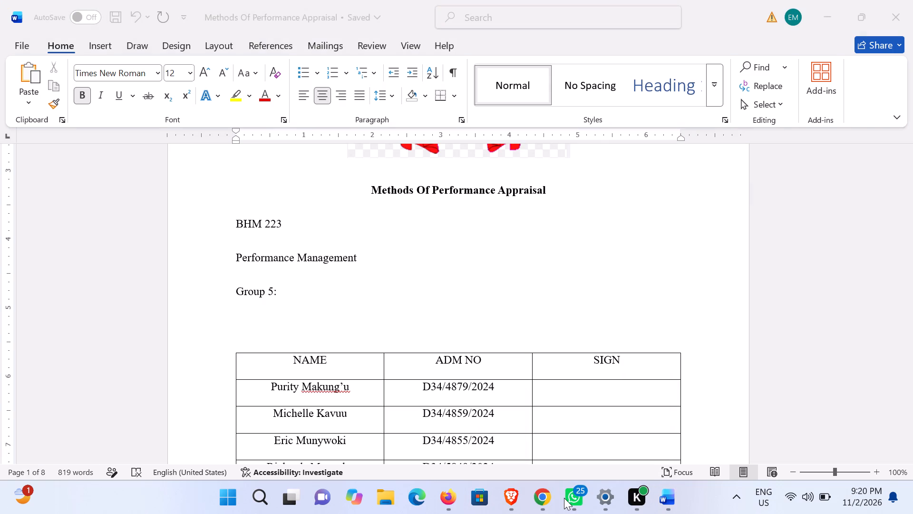